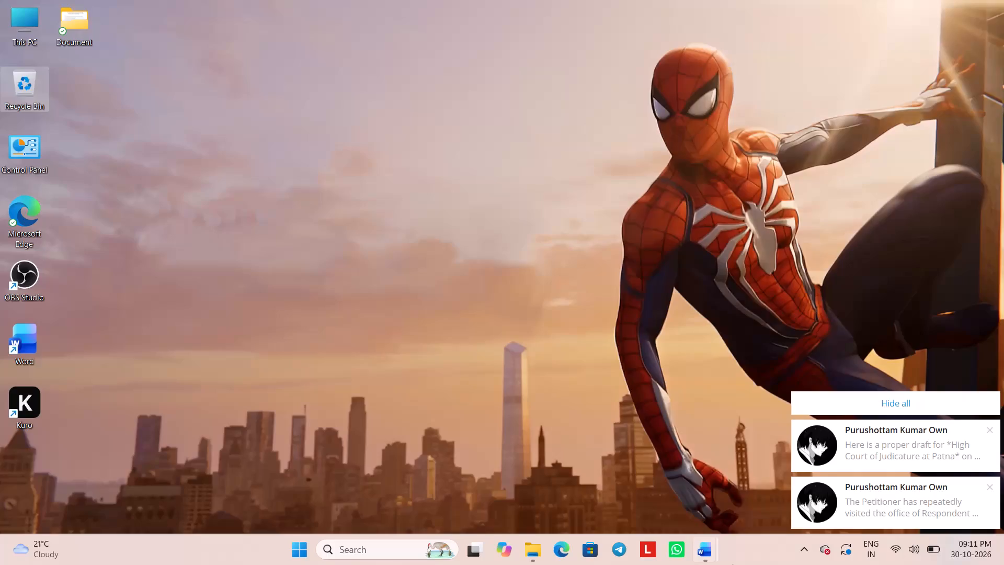
# Open a new blank Word document and maximize its window.
pyautogui.click(305, 552)
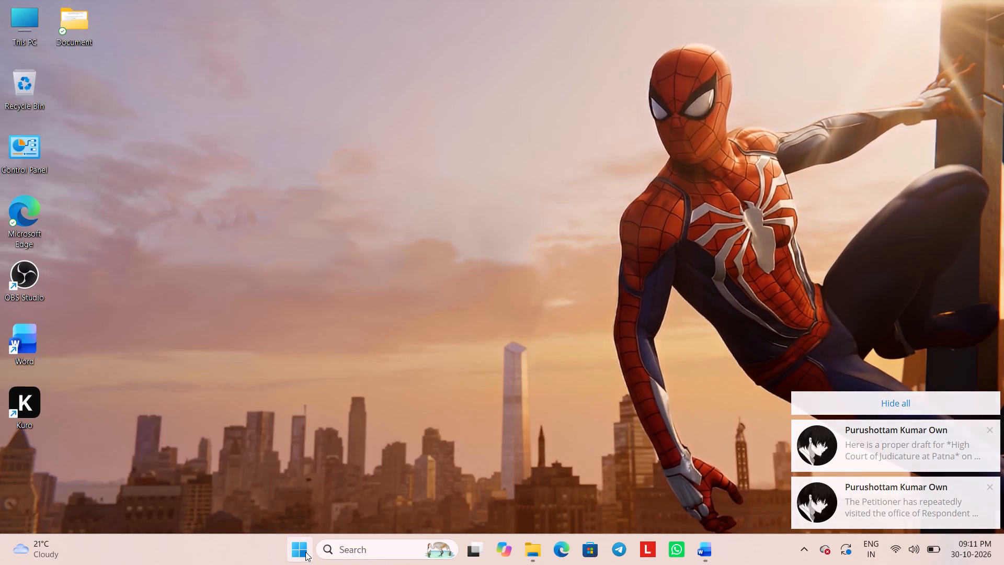
pyautogui.click(370, 434)
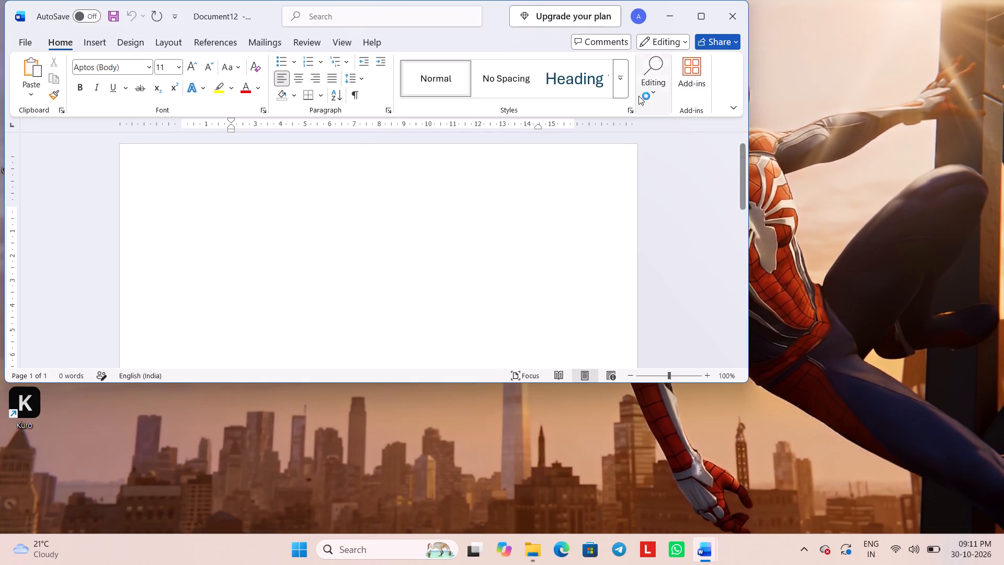
pyautogui.click(691, 15)
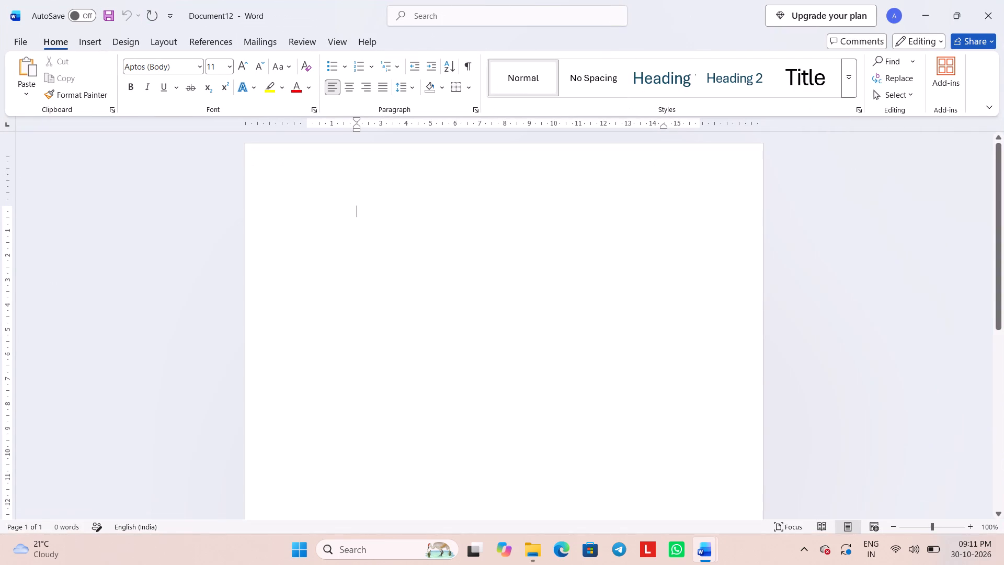
# Set the font size to 16 and remove the left indent from the empty first paragraph.
pyautogui.click(223, 66)
pyautogui.write('16')
pyautogui.press('Return')
pyautogui.press('BackSpace')
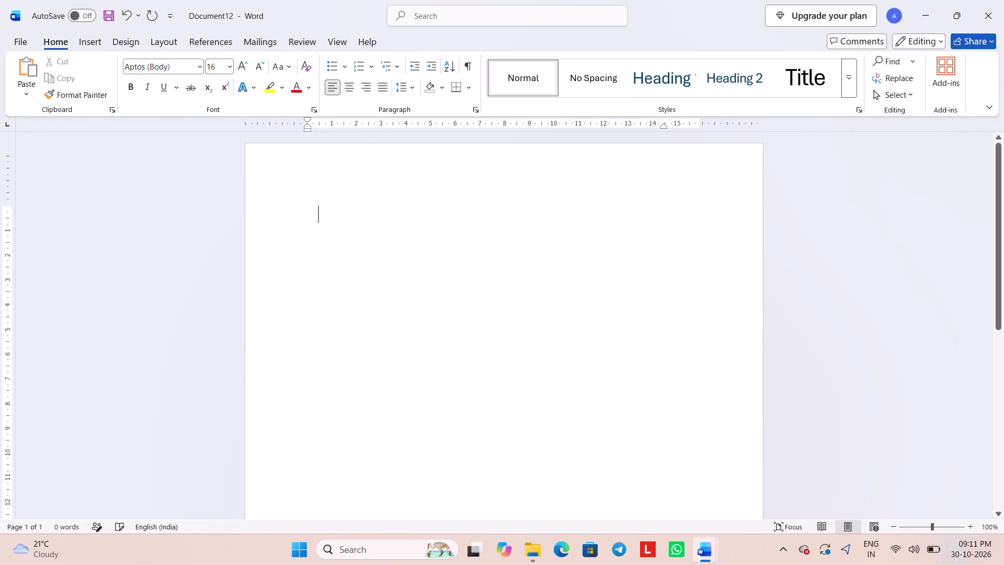
# Set the page's left margin to 3 cm for the whole document.
pyautogui.doubleClick(346, 119)
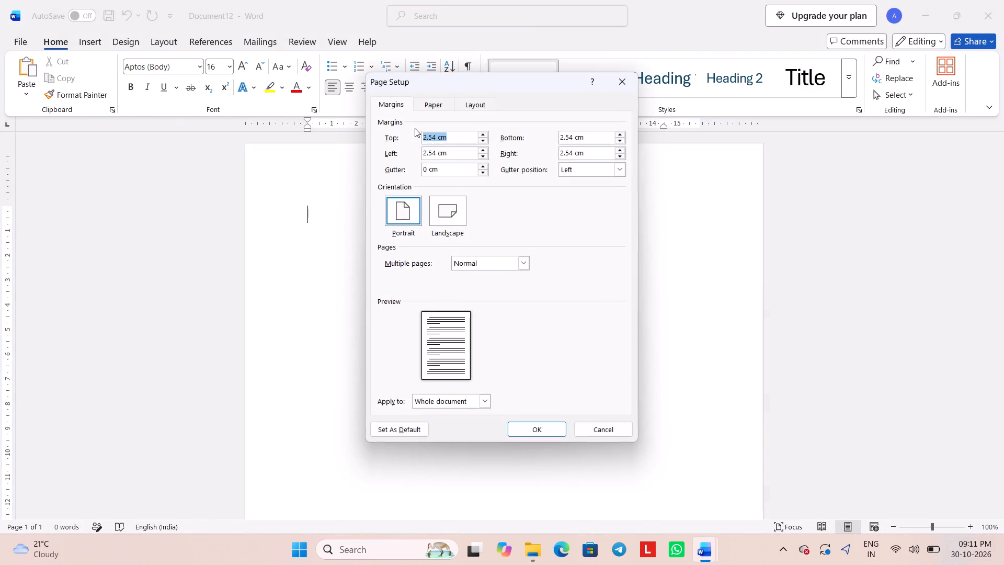
pyautogui.moveTo(449, 153); pyautogui.dragTo(349, 177)
pyautogui.press('3')
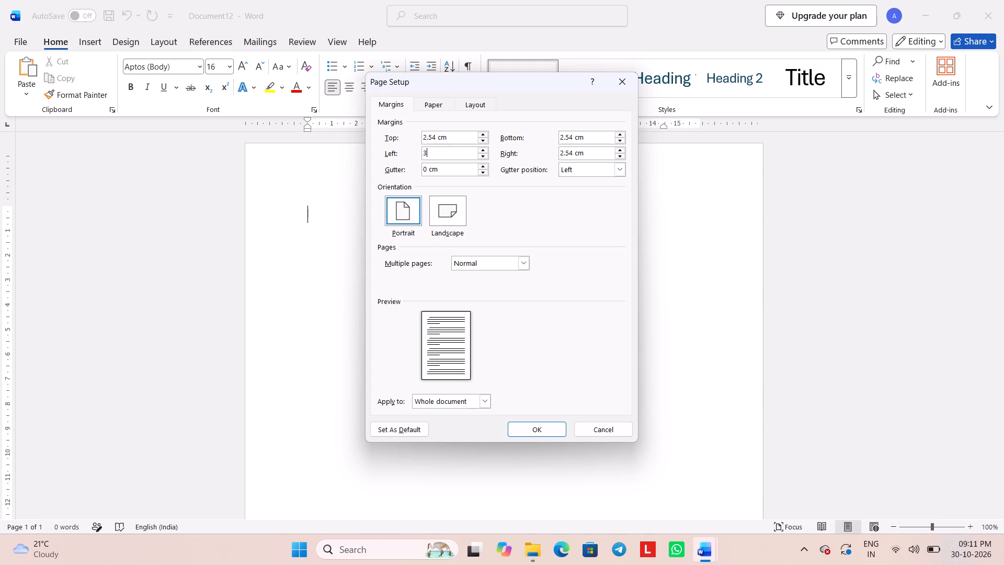
pyautogui.press('Return')
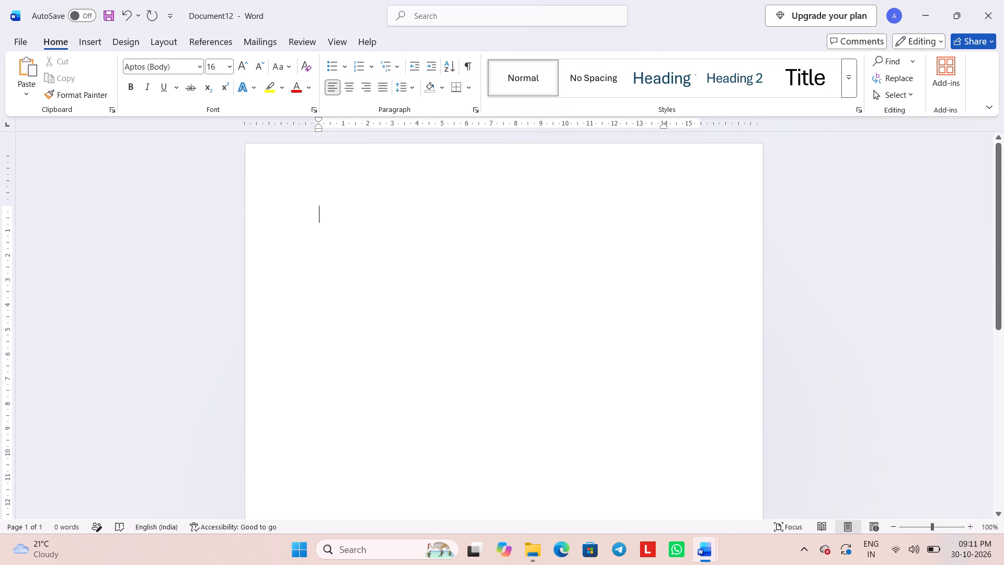
# Extend the right indent of the whole document outward to about 15.5 cm on the horizontal ruler.
pyautogui.hotkey('ctrl', 'a')
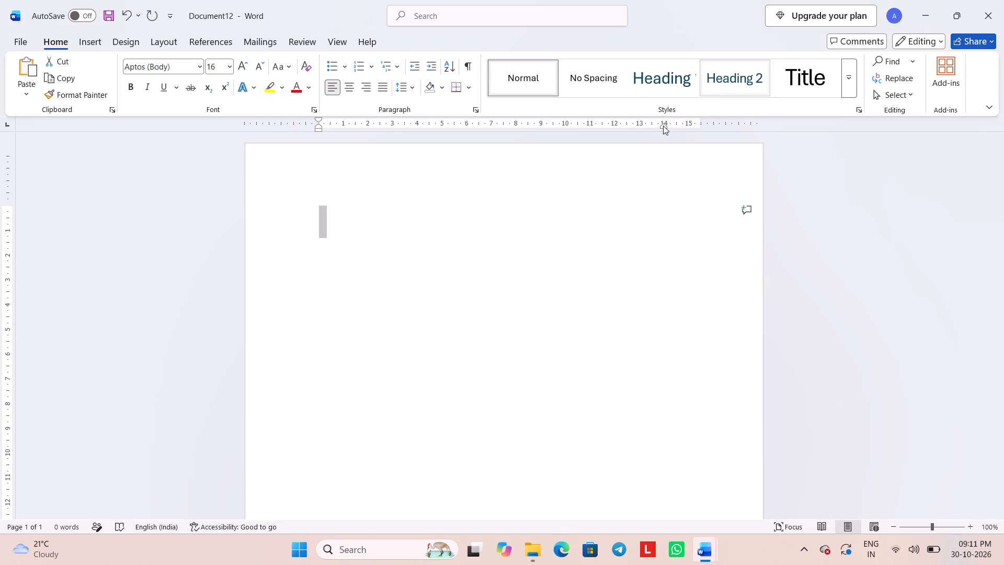
pyautogui.moveTo(663, 126); pyautogui.dragTo(700, 131)
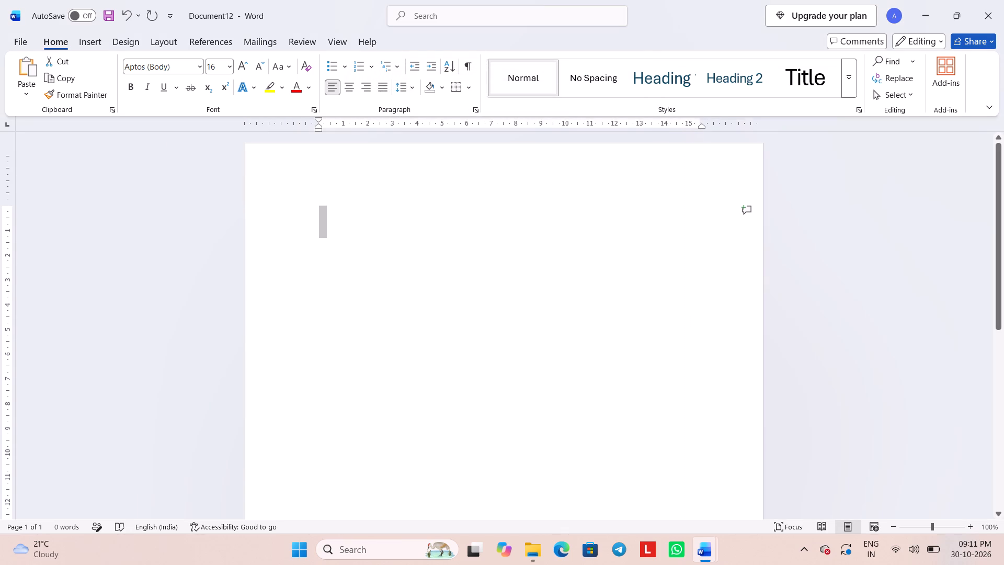
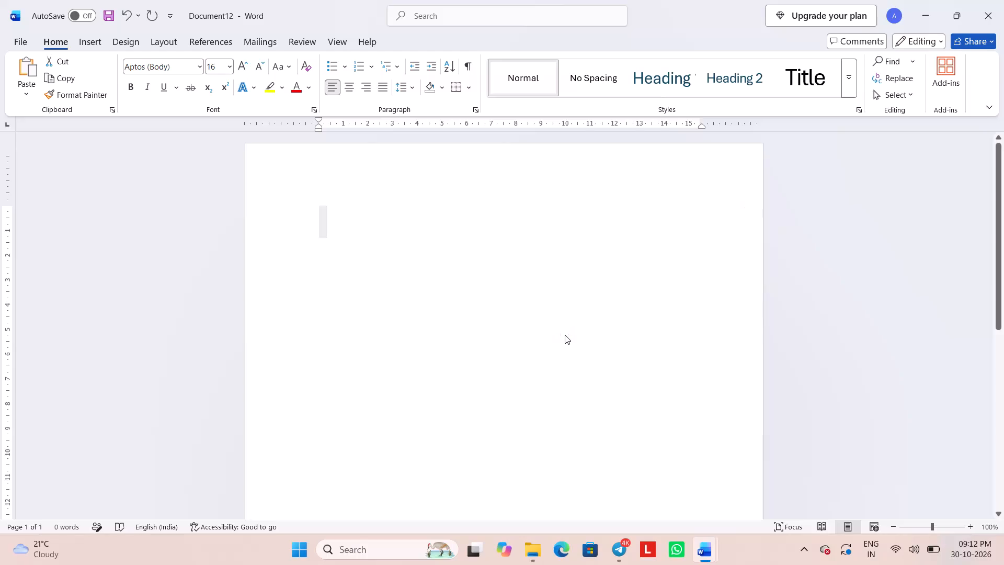
# Remove the left indent from the pasted High Court petition draft so its text starts at the page's left margin.
pyautogui.scroll(2, 565, 335)
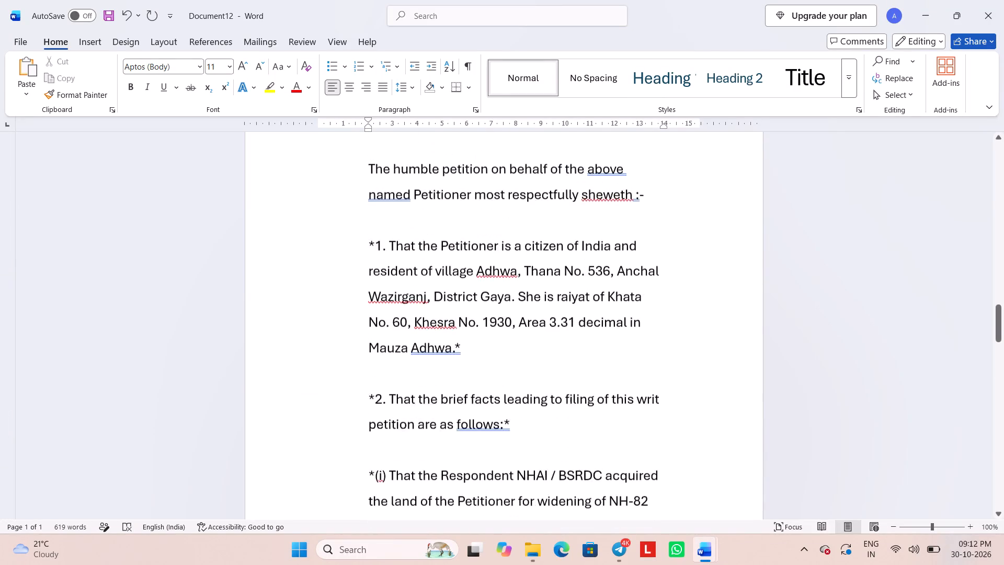
pyautogui.scroll(19, 565, 335)
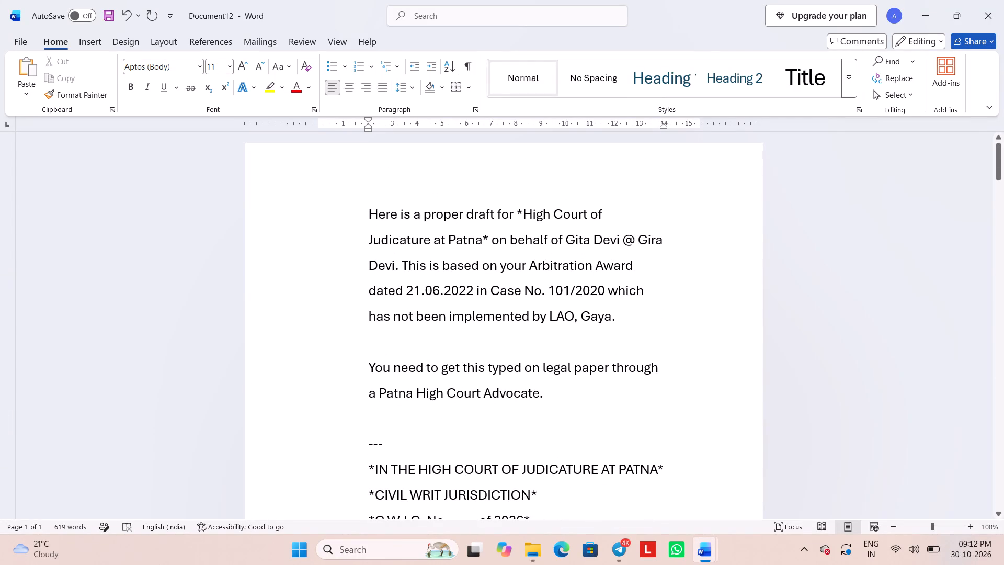
pyautogui.click(363, 223)
pyautogui.press('BackSpace')
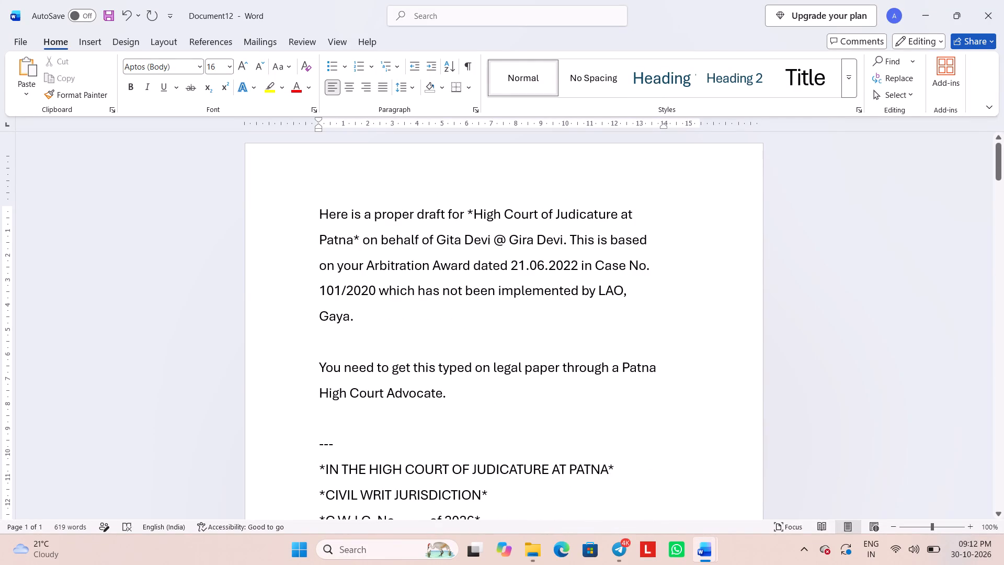
pyautogui.scroll(-1, 363, 223)
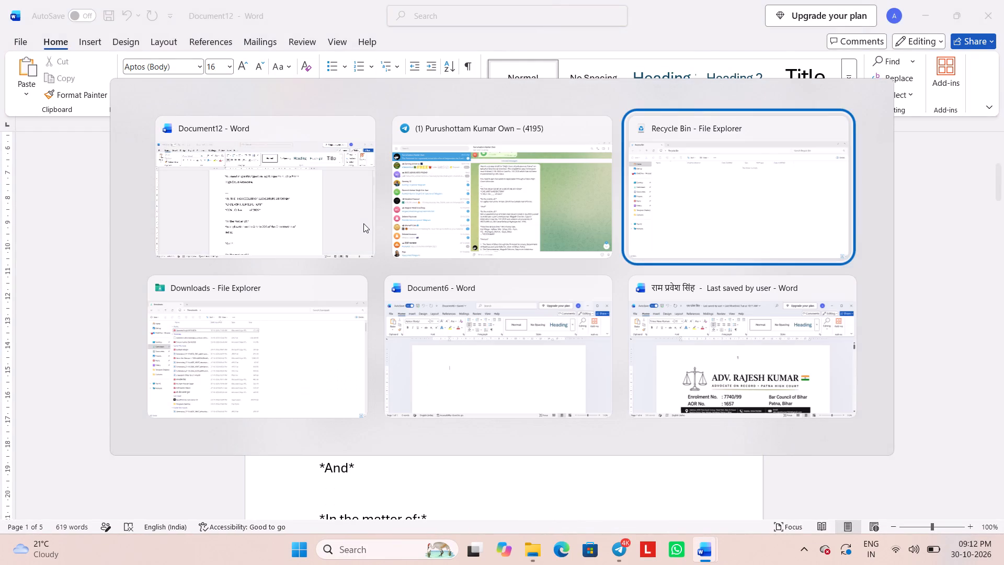
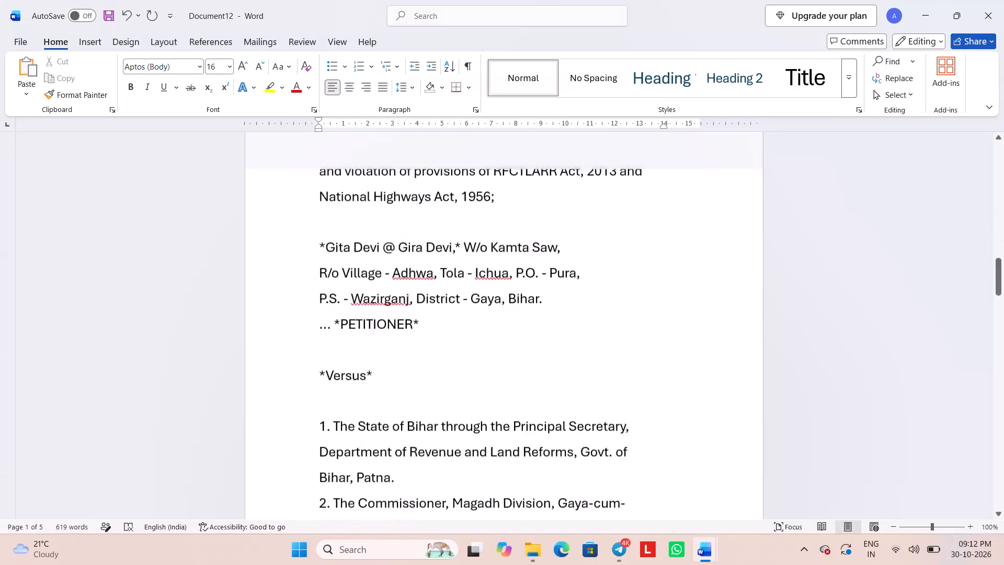
# Remove the indent from the empty last line and paste the copied continuation of the draft on a new line at the document's end.
pyautogui.scroll(-5, 503, 437)
pyautogui.click(503, 437)
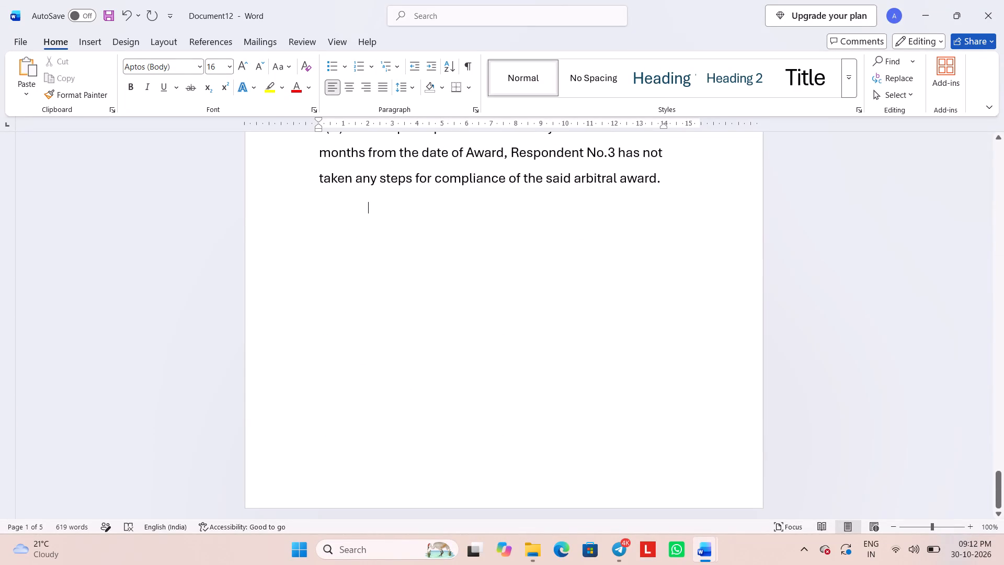
pyautogui.press('BackSpace')
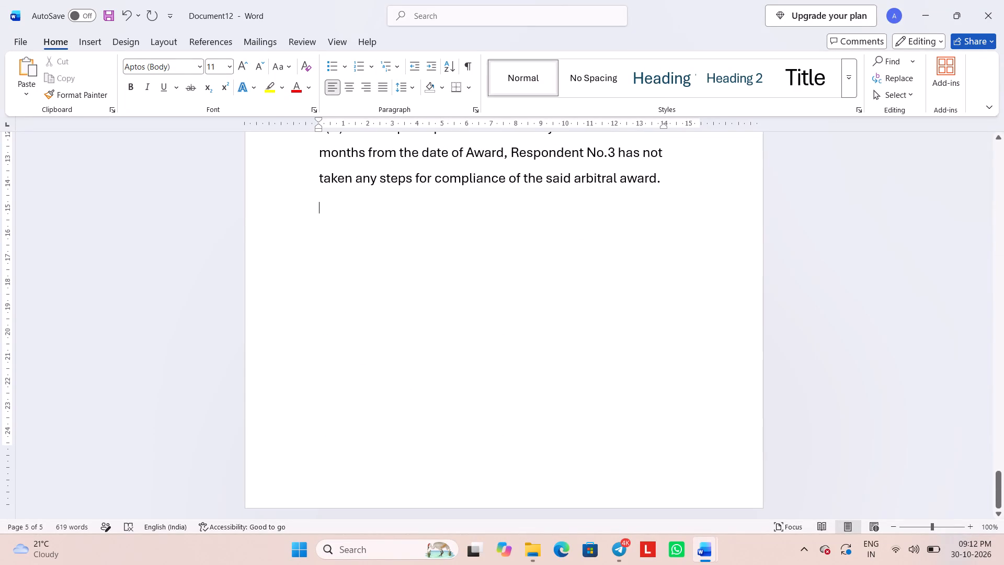
pyautogui.press('BackSpace')
pyautogui.press('Return')
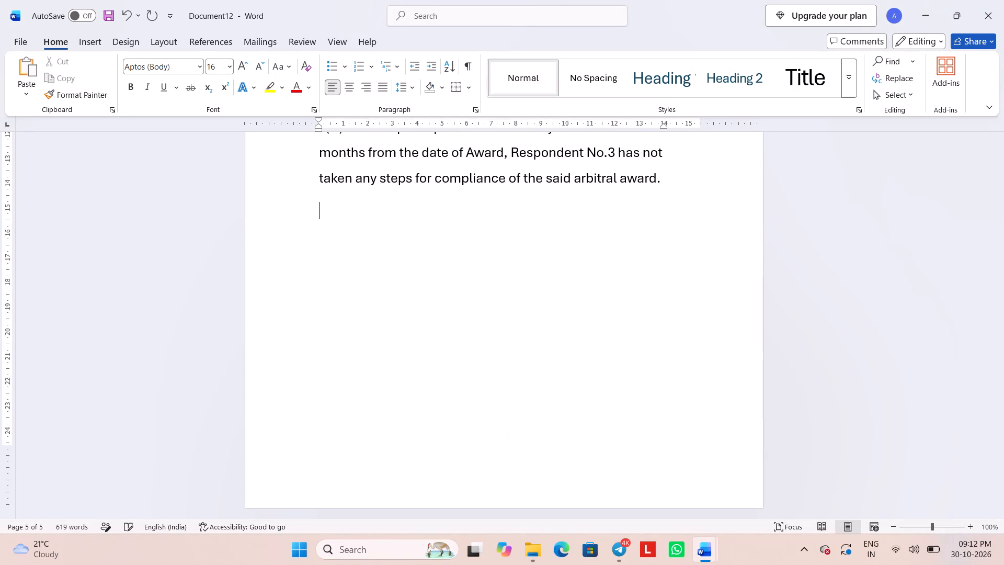
pyautogui.hotkey('ctrl', 'v')
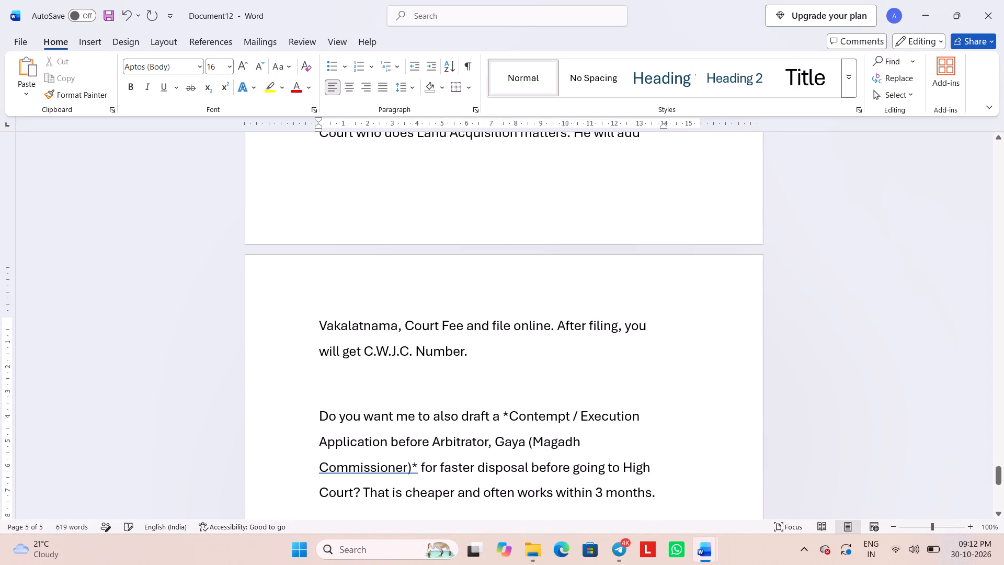
# Delete the introductory notes and separator above the "IN THE HIGH COURT OF JUDICATURE AT PATNA" heading, including its leading asterisk.
pyautogui.scroll(20, 503, 437)
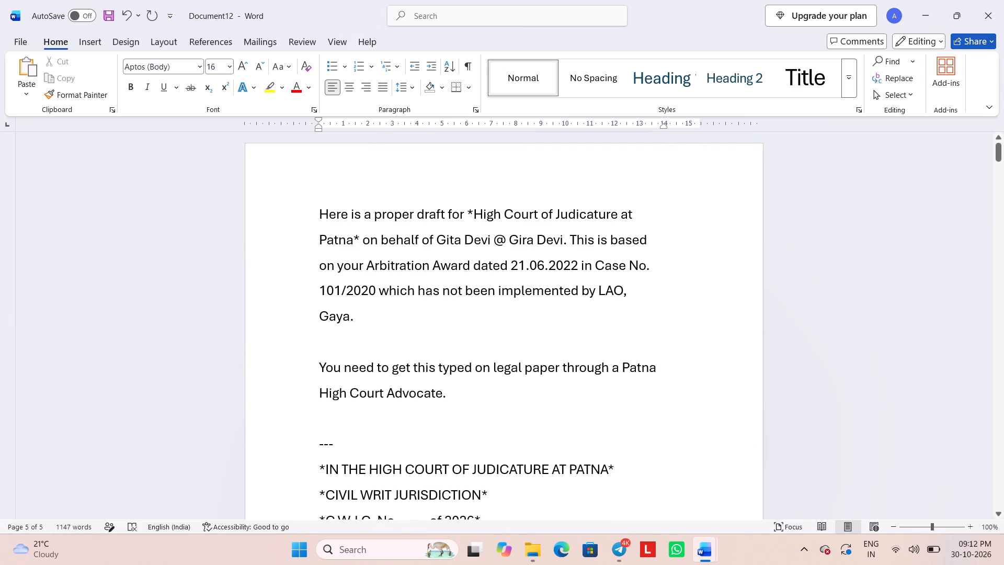
pyautogui.moveTo(324, 479); pyautogui.dragTo(306, 319)
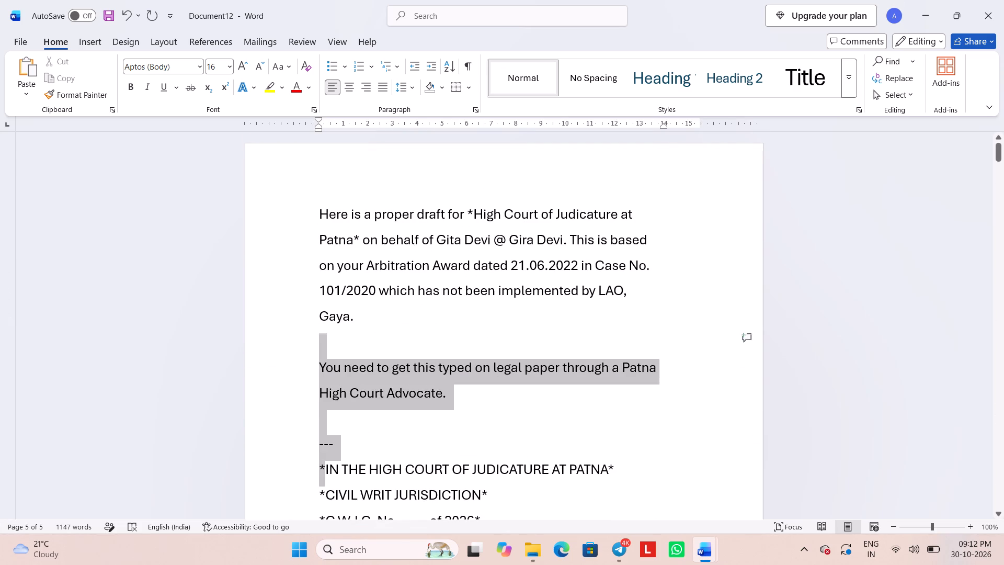
pyautogui.moveTo(306, 319); pyautogui.dragTo(318, 177)
pyautogui.press('BackSpace')
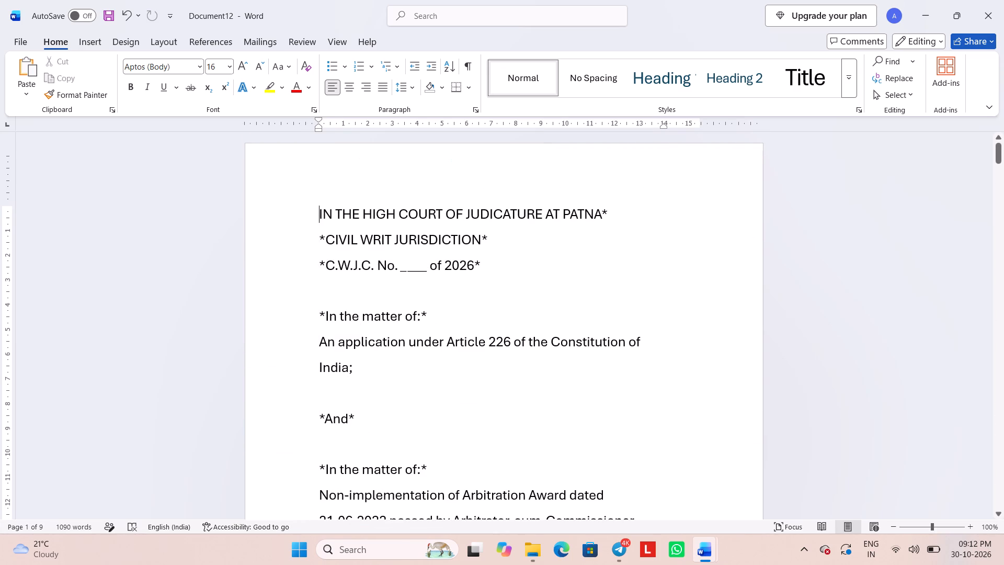
# Give the "IN THE HIGH COURT OF JUDICATURE AT PATNA" heading a first-line indent of about 1.25 cm.
pyautogui.moveTo(318, 118); pyautogui.dragTo(361, 124)
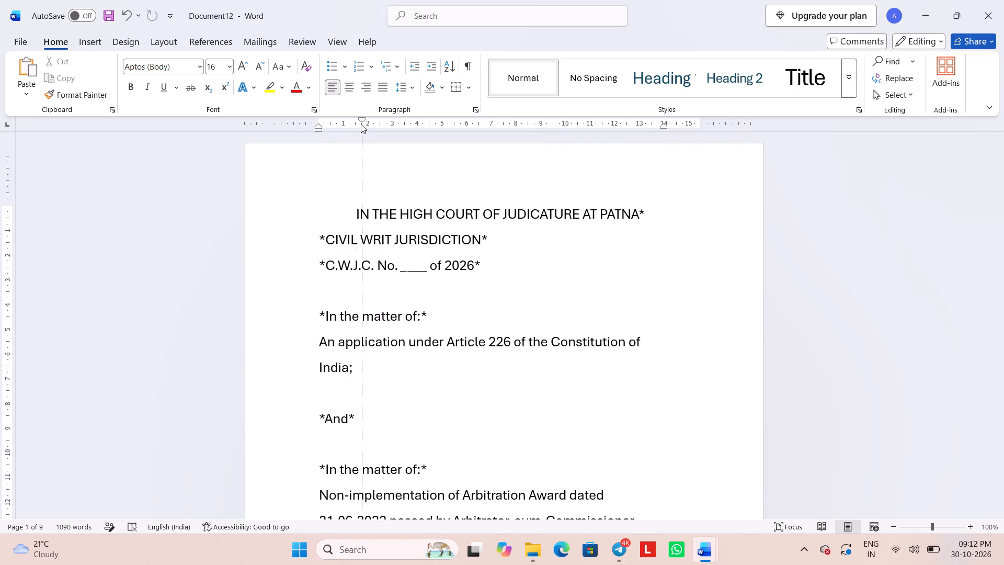
pyautogui.moveTo(361, 124); pyautogui.dragTo(352, 125)
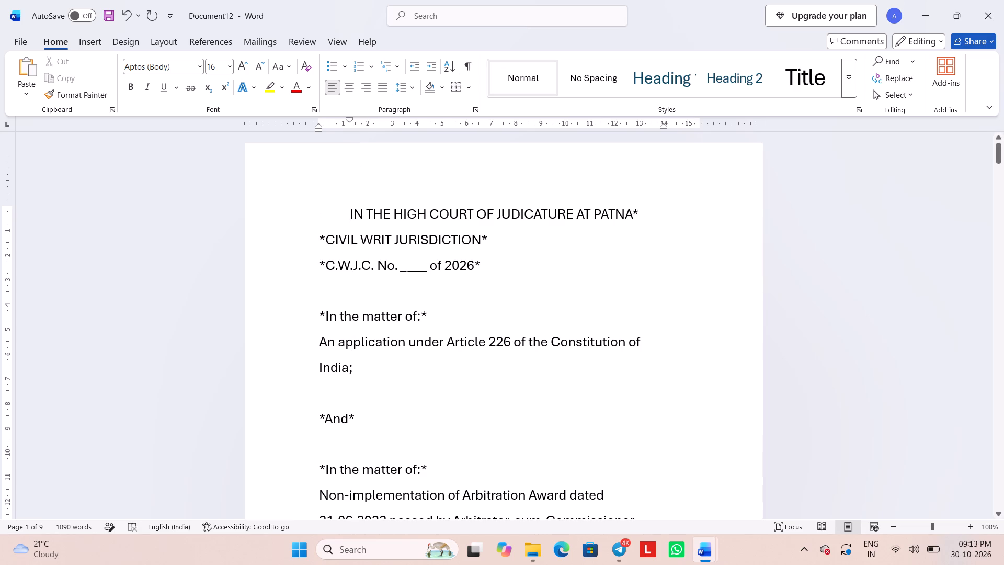
# Widen the text of the whole document by moving its right indent out to about 15.25 cm on the ruler.
pyautogui.hotkey('ctrl', 'a')
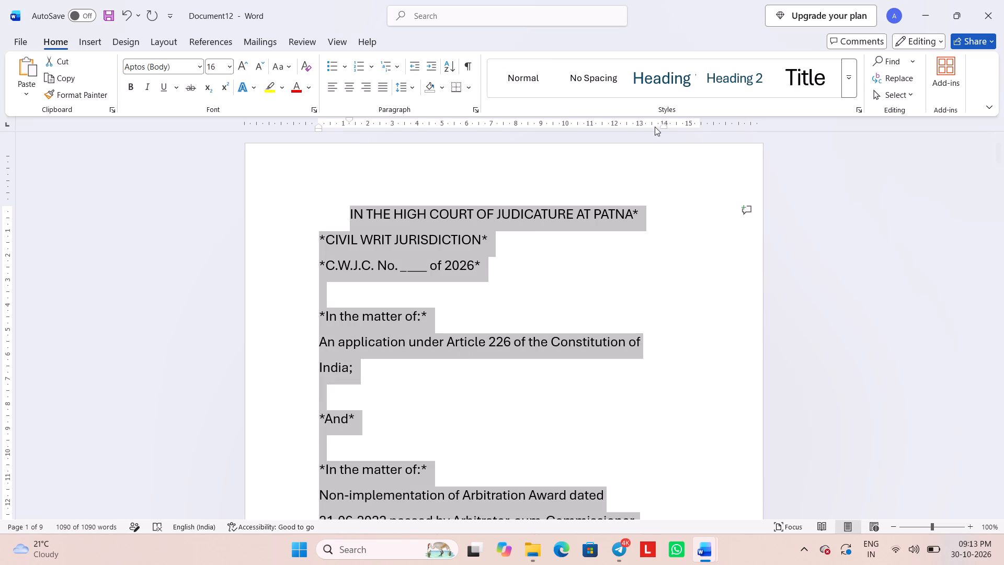
pyautogui.moveTo(665, 125); pyautogui.dragTo(695, 129)
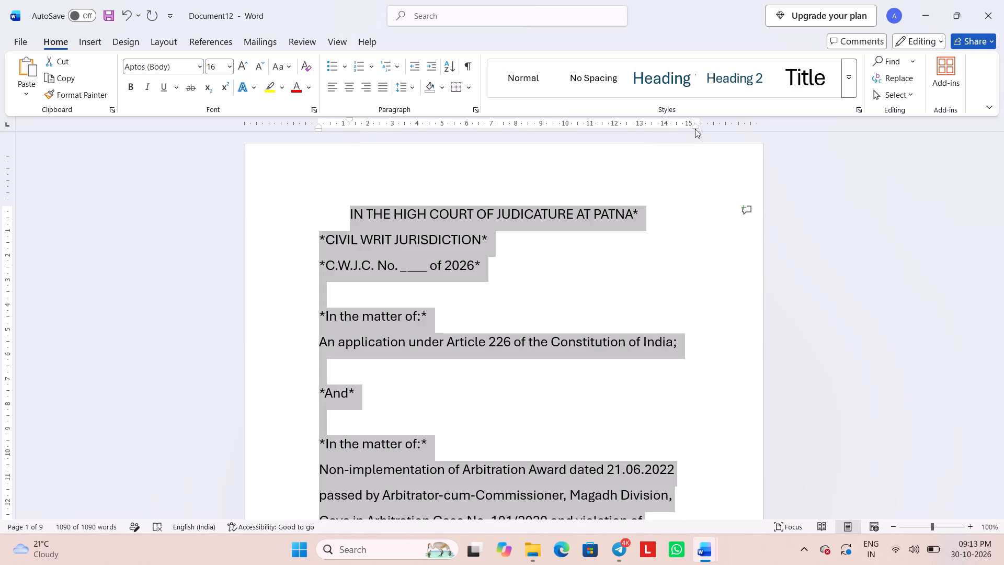
# Make "CIVIL WRIT JURISDICTION" a separate paragraph indented about 3.25 cm, removing the asterisks between it and the court heading.
pyautogui.click(652, 211)
pyautogui.press('BackSpace')
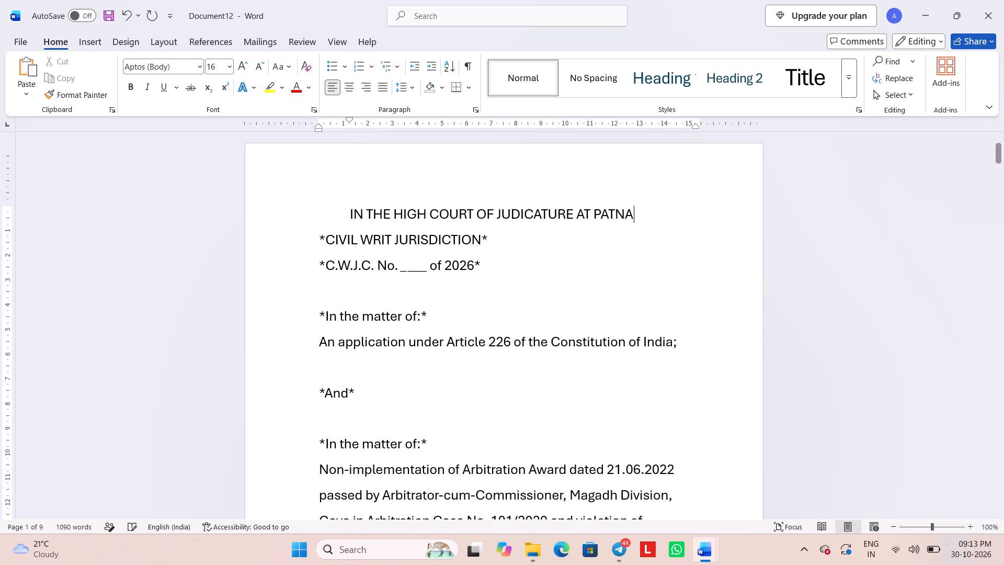
pyautogui.press('Delete')
pyautogui.press('Delete')
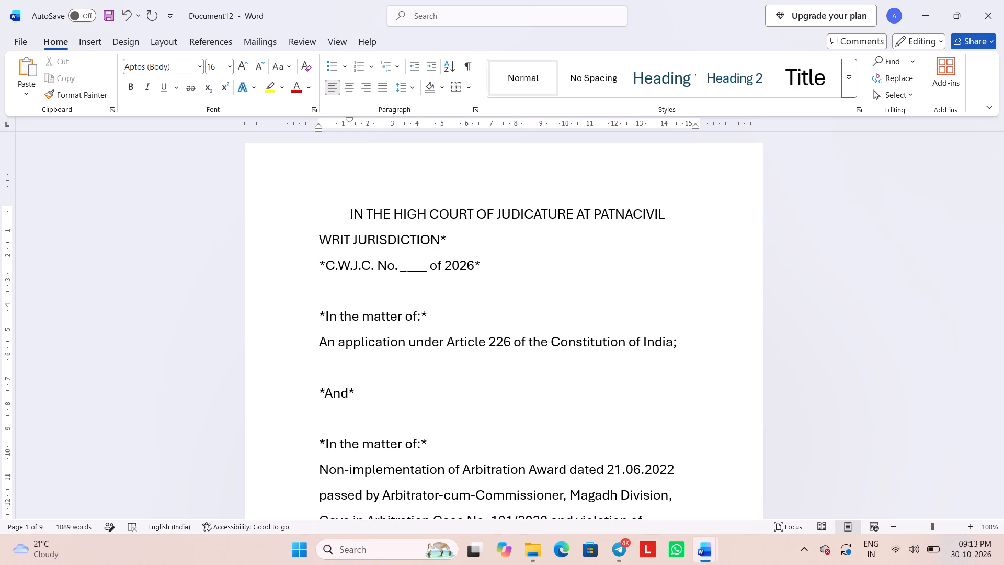
pyautogui.press('Return')
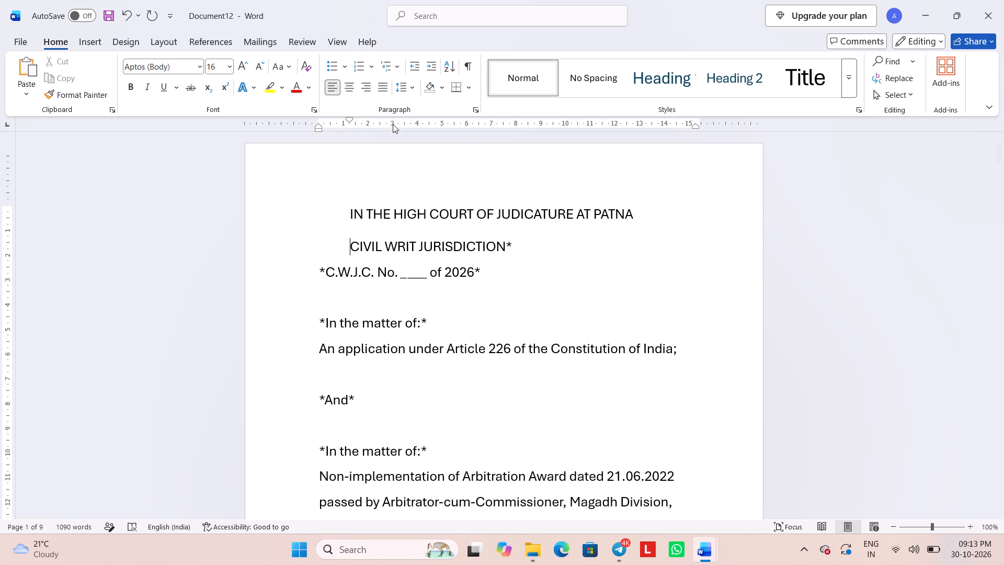
pyautogui.moveTo(347, 119); pyautogui.dragTo(398, 121)
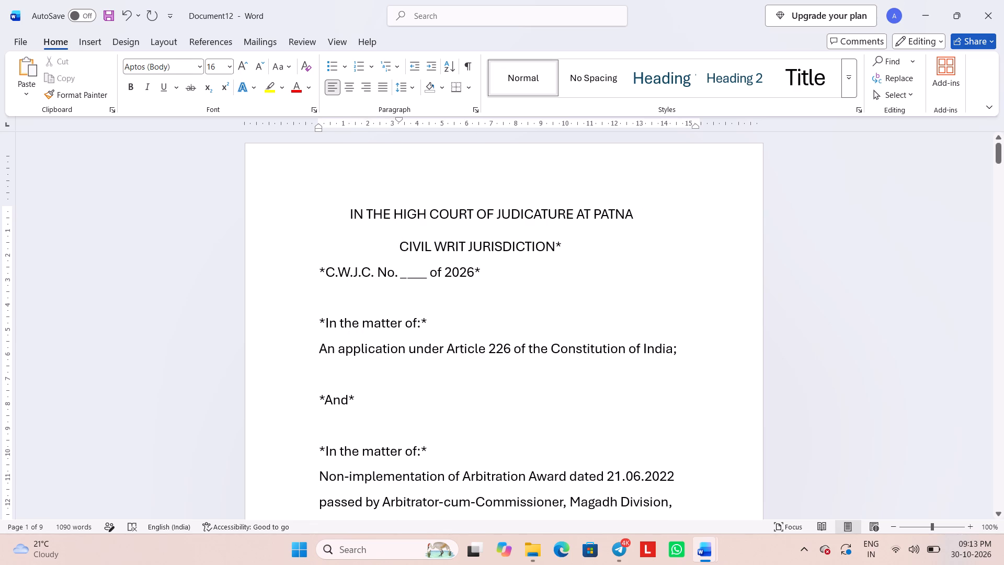
# Remove every asterisk from the document by replacing all "*" characters with nothing.
pyautogui.click(899, 84)
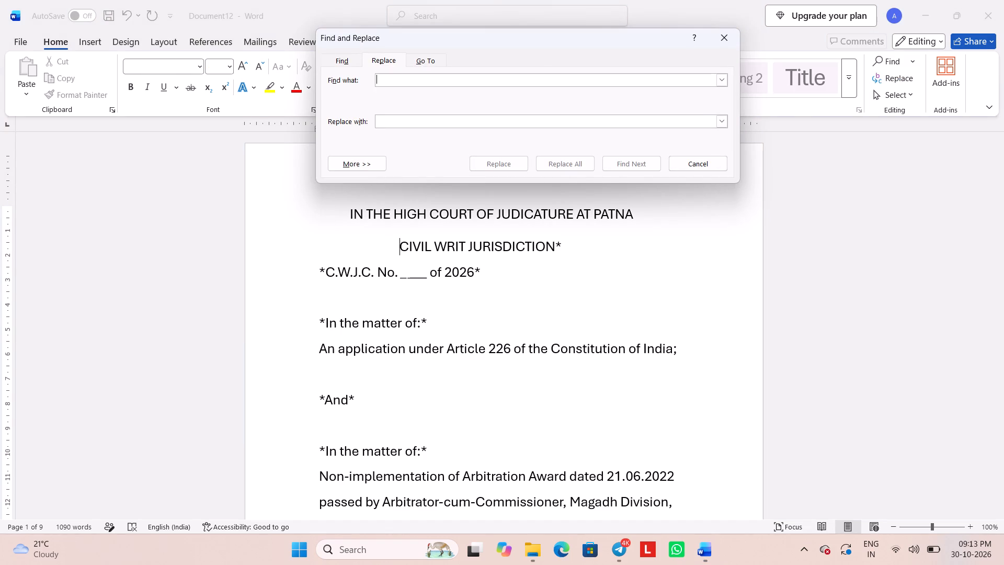
pyautogui.hotkey('shift', '*')
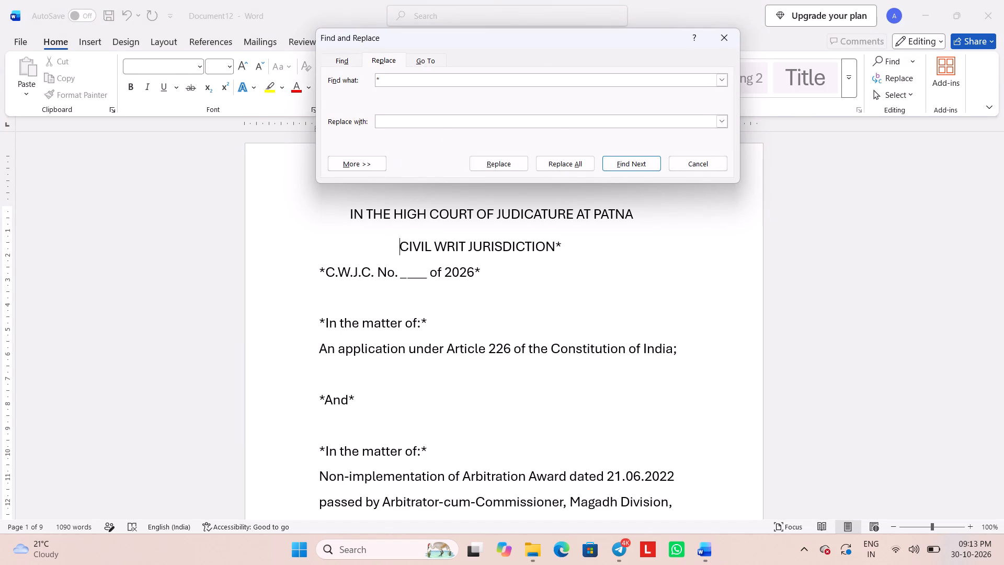
pyautogui.click(573, 159)
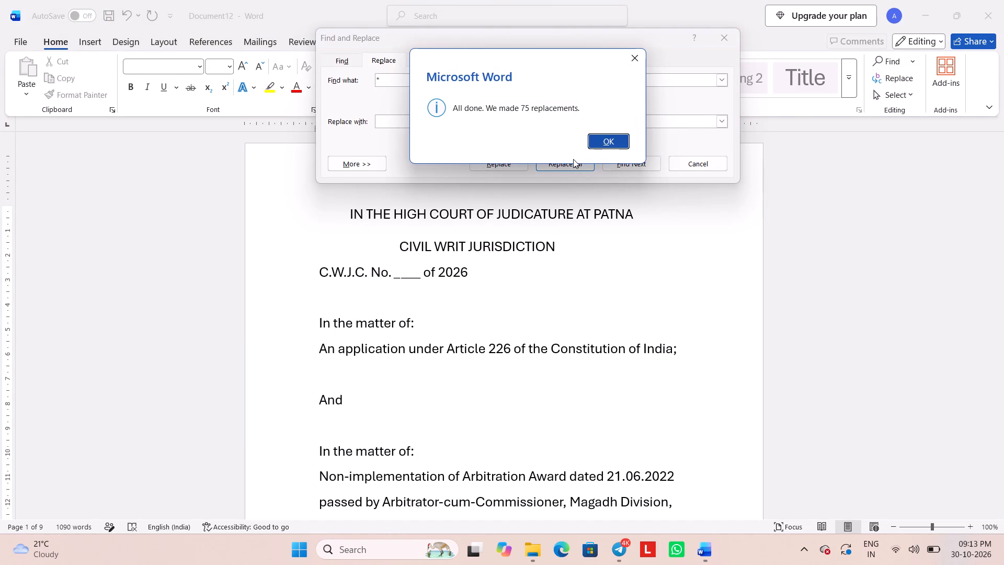
pyautogui.click(605, 142)
pyautogui.click(690, 168)
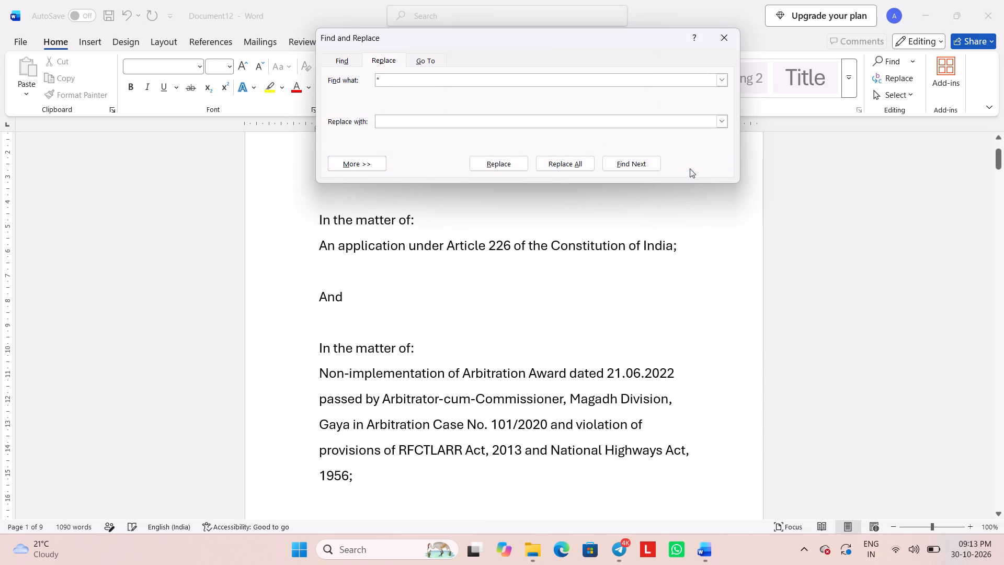
# Make the "C.W.J.C. No." line its own paragraph with the same indent as "CIVIL WRIT JURISDICTION".
pyautogui.click(318, 173)
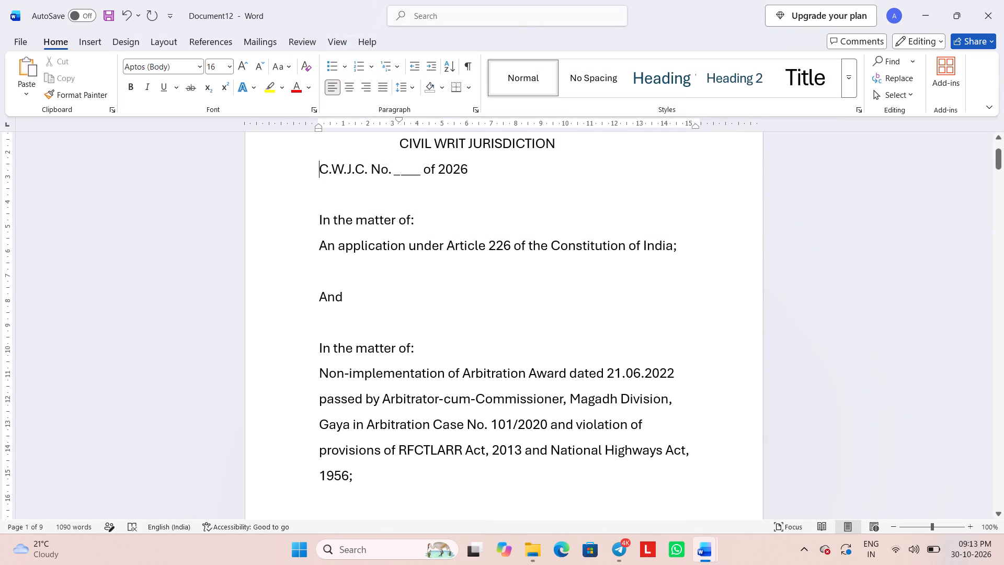
pyautogui.press('BackSpace')
pyautogui.press('Return')
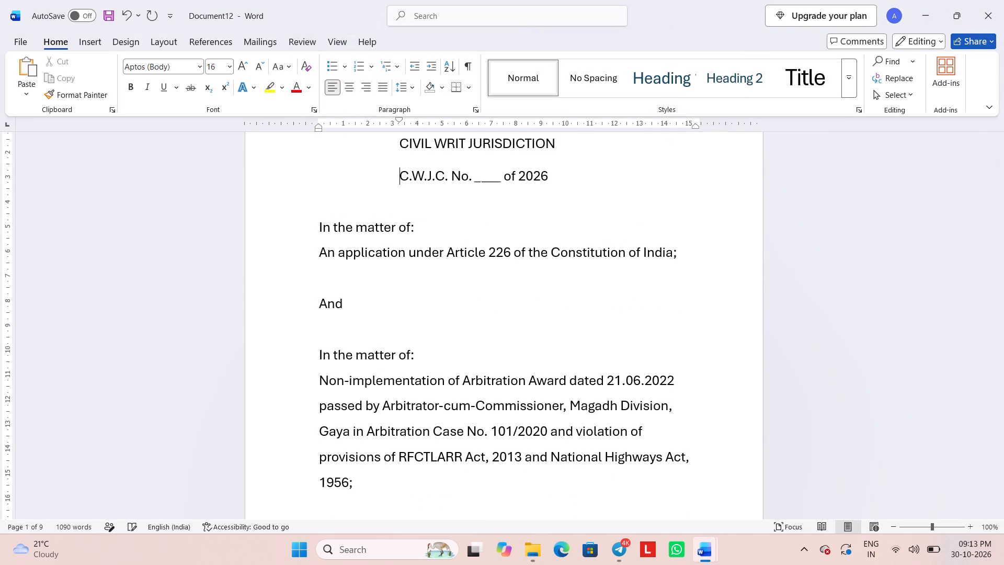
# Lengthen the underscore blank between "C.W.J.C. No." and "of 2026", keeping a space before "of".
pyautogui.click(485, 182)
pyautogui.press('BackSpace')
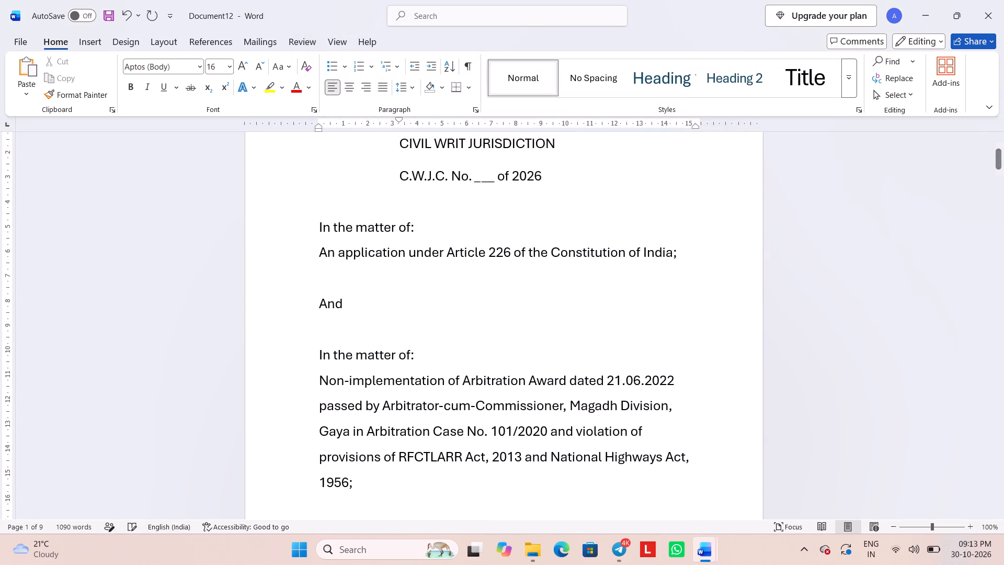
pyautogui.press('BackSpace')
pyautogui.write('_____')
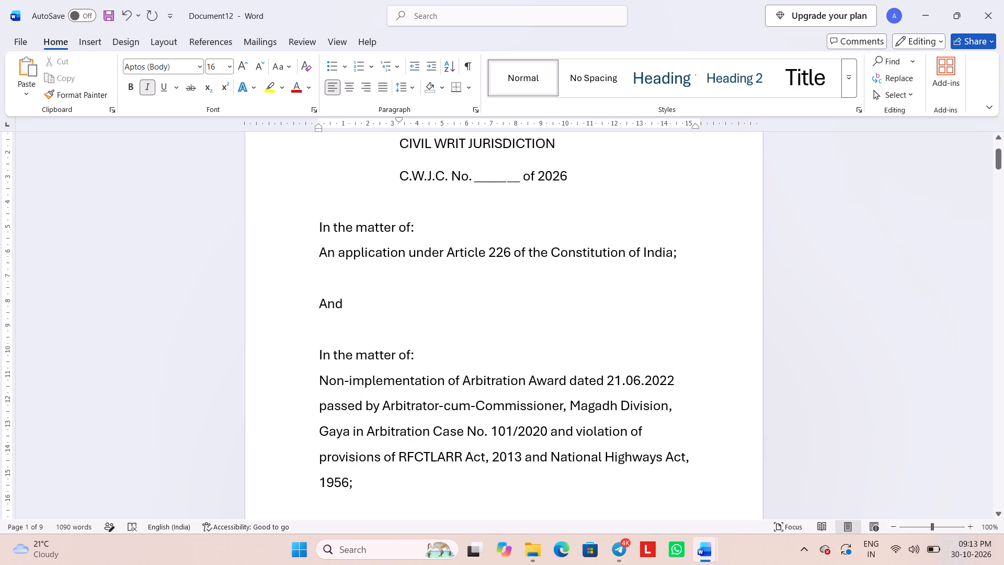
pyautogui.press('BackSpace')
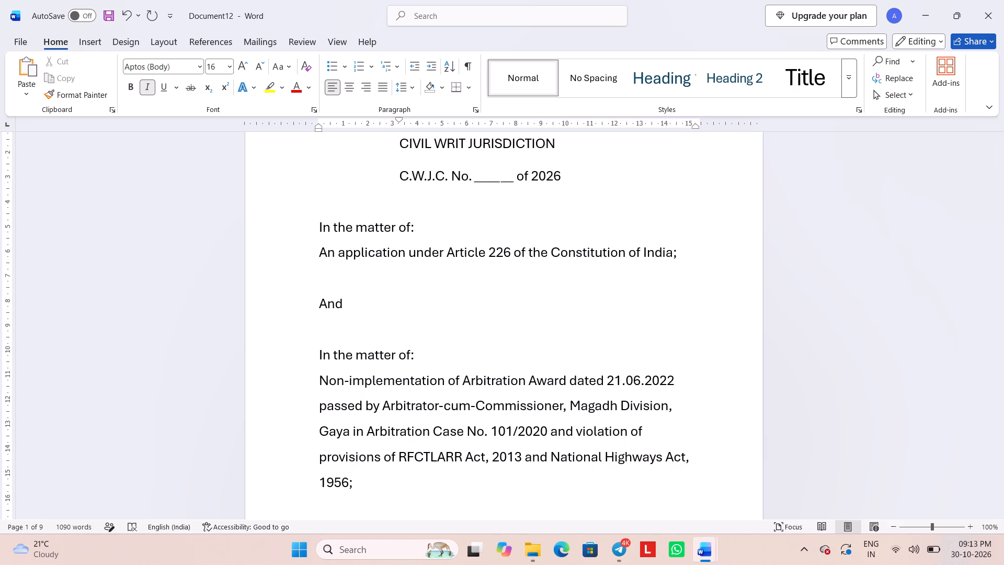
pyautogui.write('__')
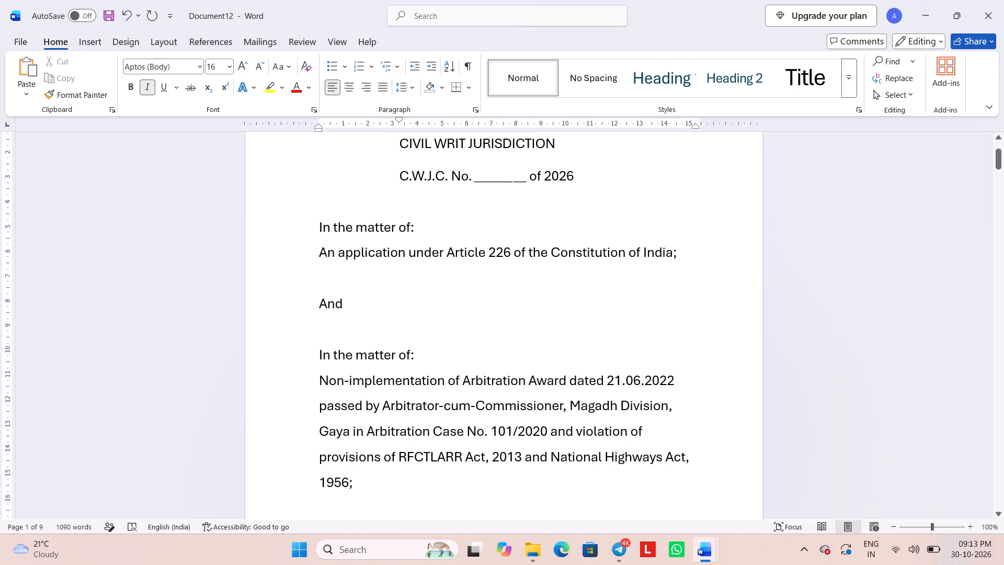
pyautogui.press('Delete')
pyautogui.press('Delete')
pyautogui.press('Delete')
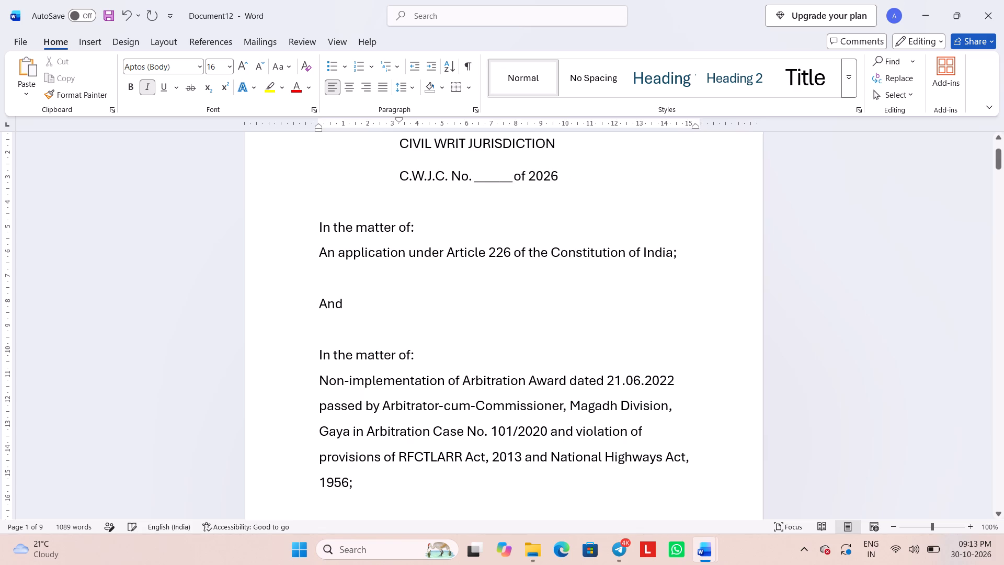
pyautogui.press('space')
pyautogui.press('Left')
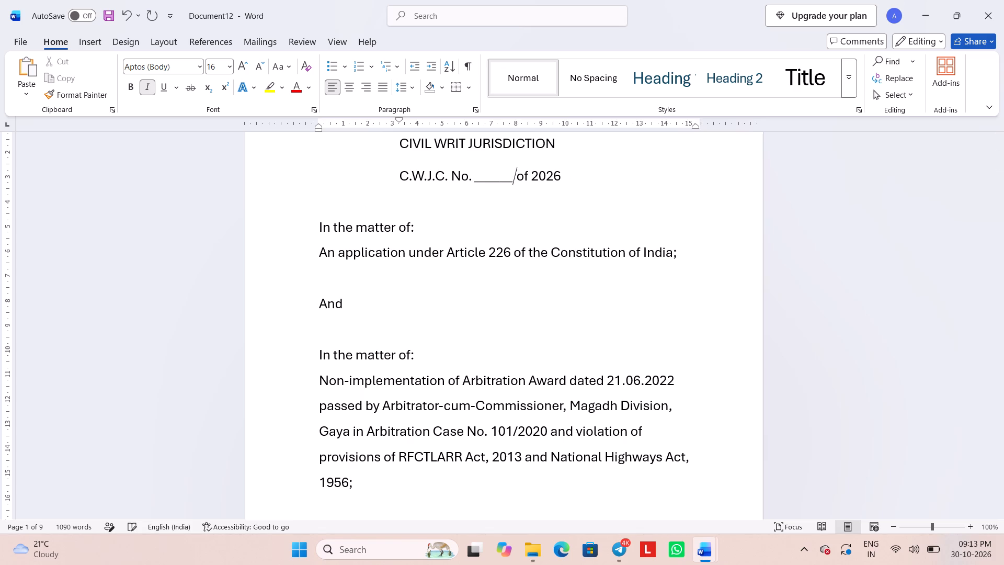
pyautogui.write('___')
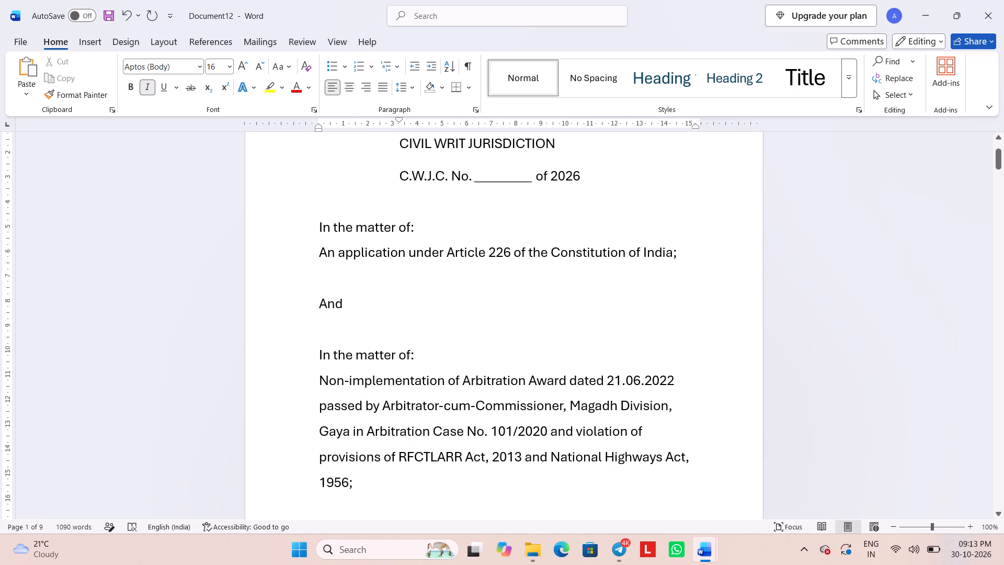
# Split the "Non-implementation of Arbitration Award" text from the second "In the matter of:" into its own paragraph without a first-line indent.
pyautogui.click(357, 311)
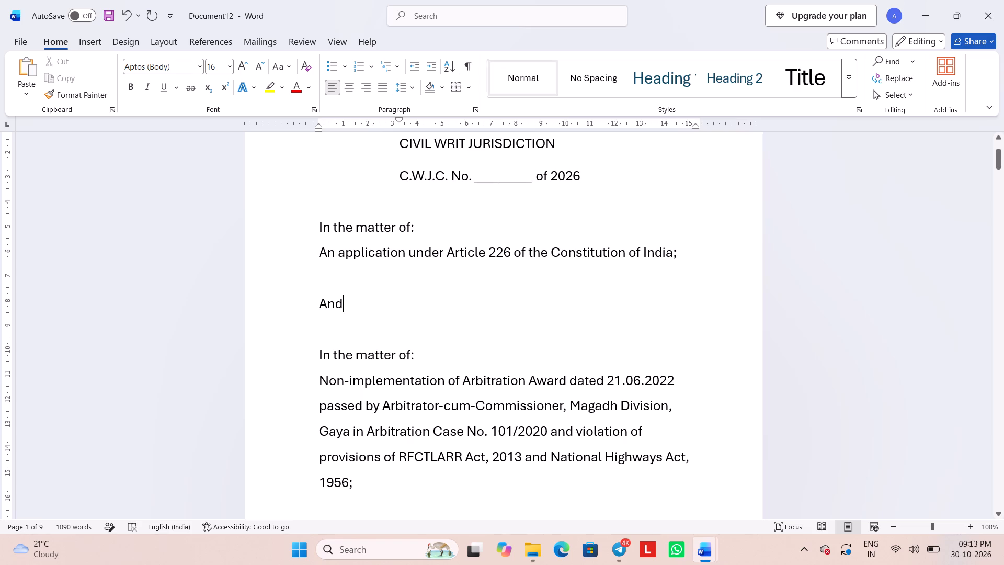
pyautogui.click(430, 357)
pyautogui.press('Delete')
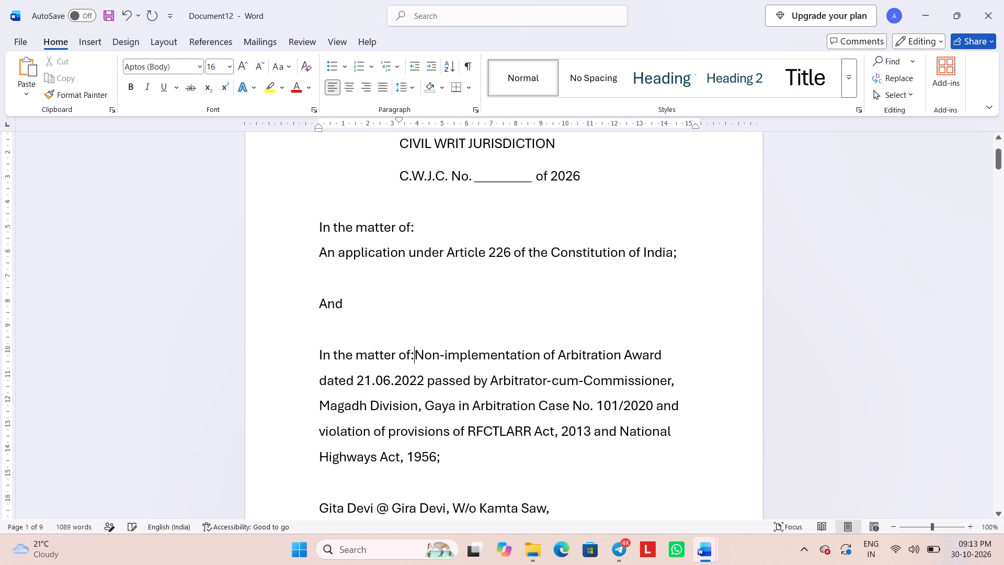
pyautogui.press('Return')
pyautogui.press('BackSpace')
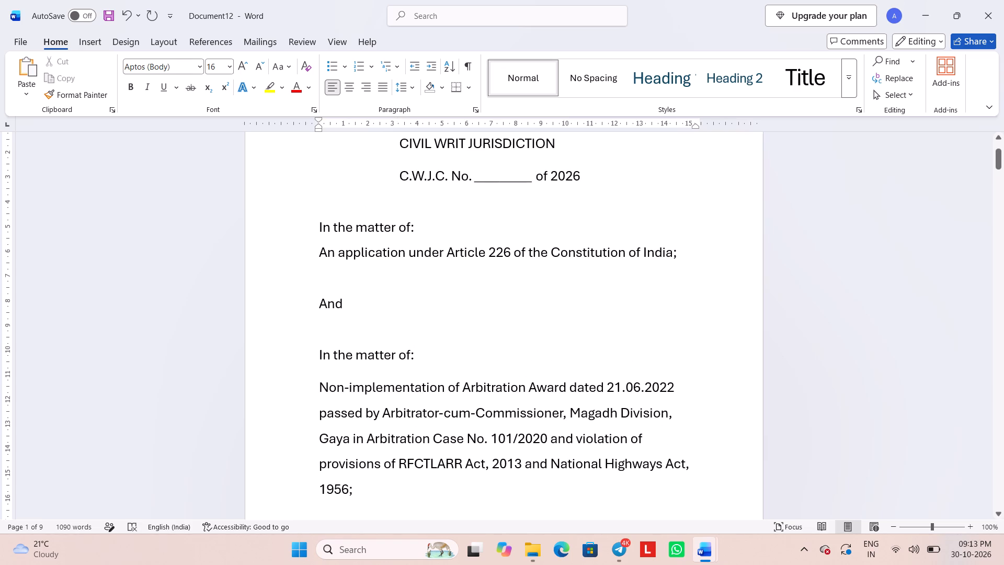
# Delete the blank lines above and below "And" in the cause title.
pyautogui.click(314, 311)
pyautogui.press('BackSpace')
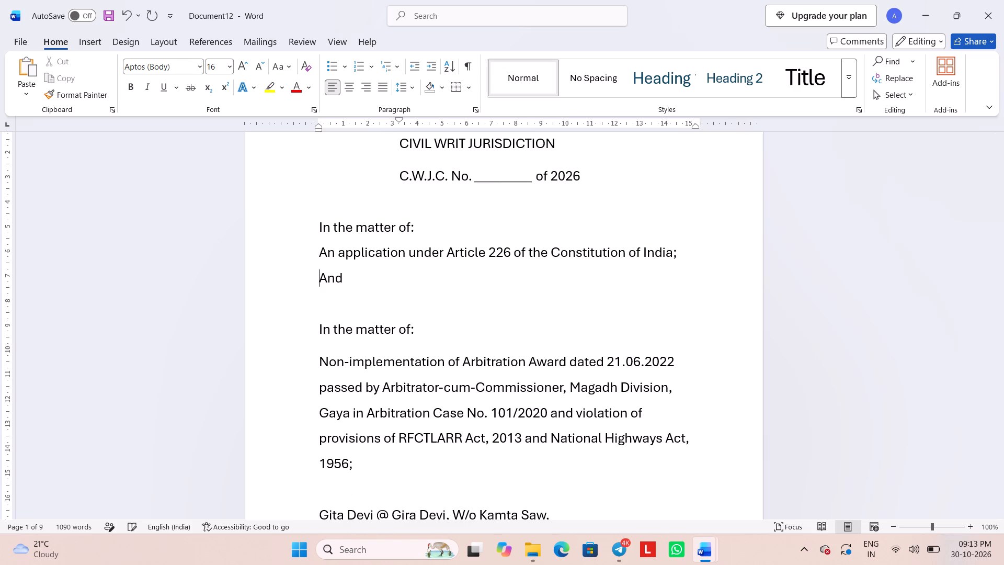
pyautogui.press('Down')
pyautogui.press('BackSpace')
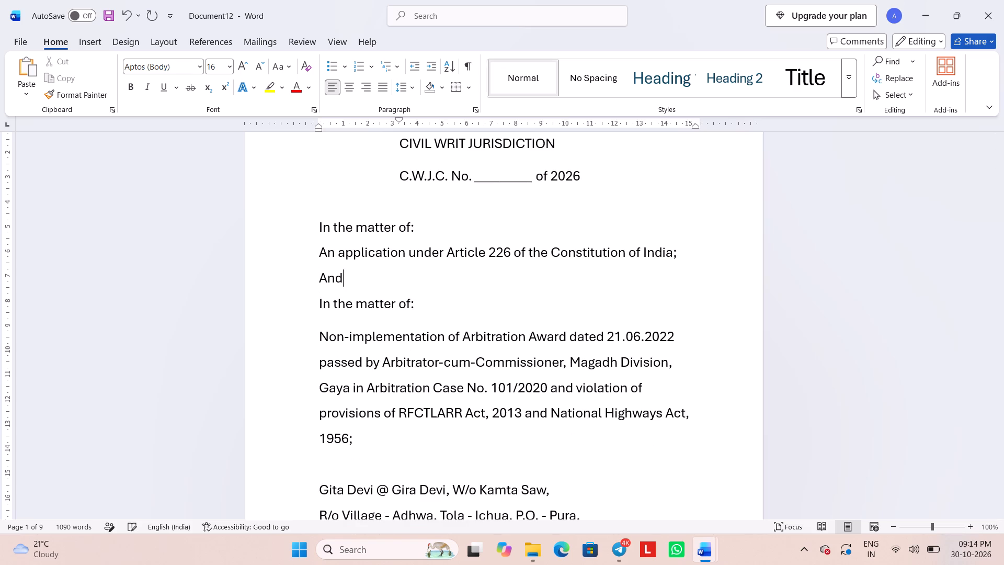
# Replace the blank line above the first "In the matter of:" with a paragraph break and remove that paragraph's first-line indent.
pyautogui.click(314, 226)
pyautogui.press('BackSpace')
pyautogui.press('BackSpace')
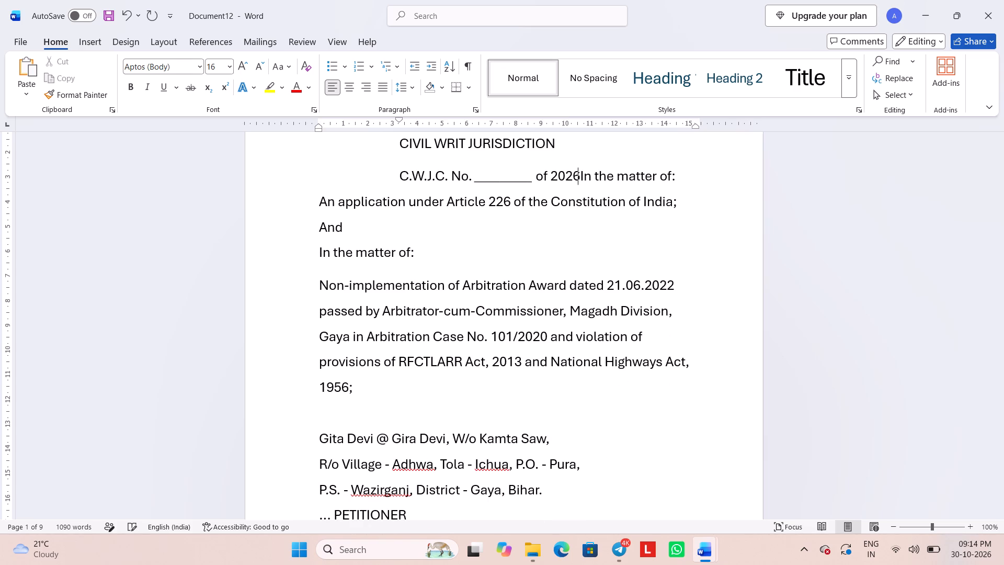
pyautogui.press('Return')
pyautogui.press('BackSpace')
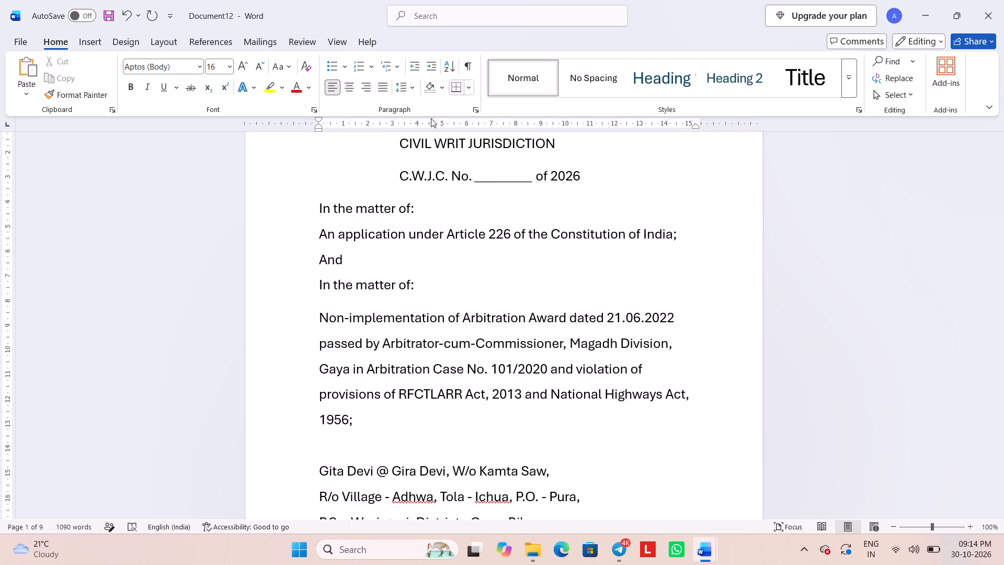
# Indent the block from the first "In the matter of:" through the second one to about 7.6 cm.
pyautogui.tripleClick(433, 72)
pyautogui.doubleClick(433, 72)
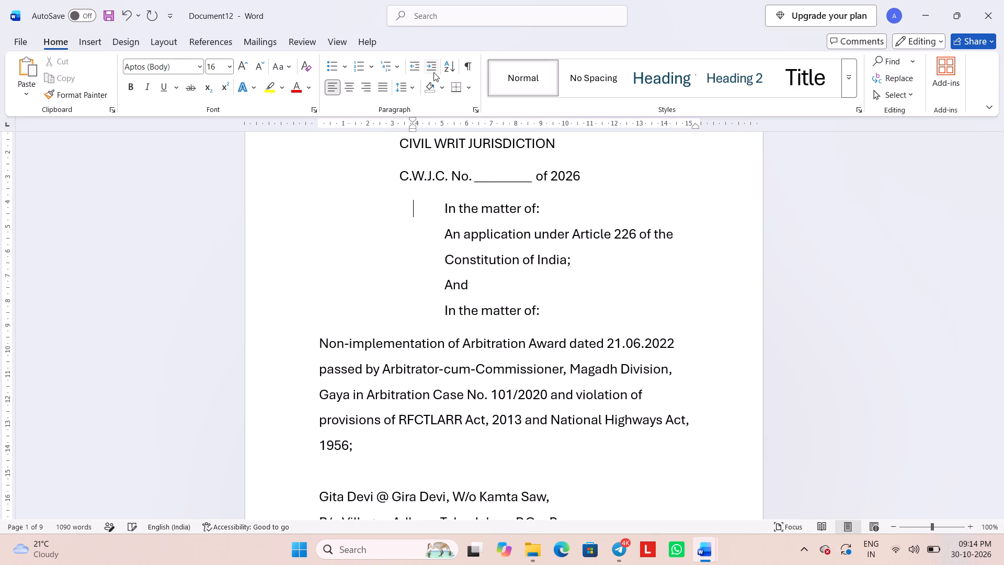
pyautogui.click(433, 72)
pyautogui.click(433, 72)
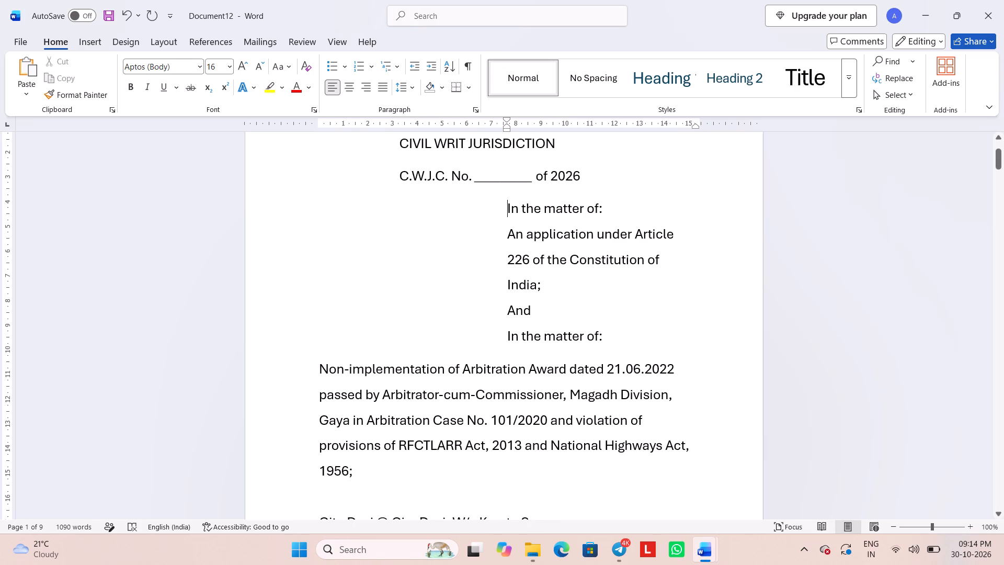
# Merge the first "In the matter of:" with the line below it so it reads "In the matter of an application", without the colon.
pyautogui.click(508, 238)
pyautogui.press('BackSpace')
pyautogui.press('BackSpace')
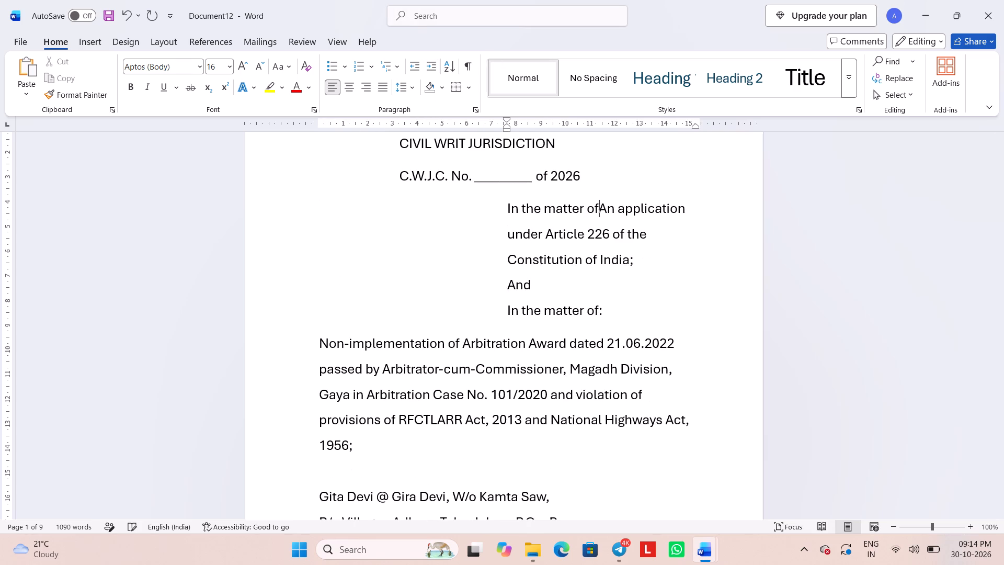
pyautogui.press('space')
pyautogui.press('Delete')
pyautogui.press('a')
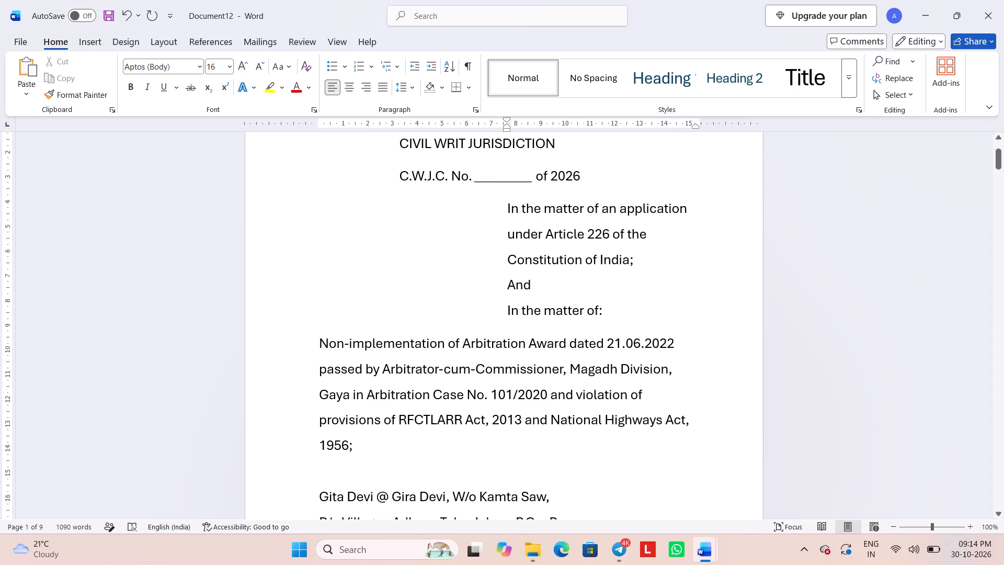
# Make the cause title bold from "IN THE HIGH COURT OF JUDICATURE AT PATNA" through the second "In the matter of:".
pyautogui.scroll(-1, 628, 322)
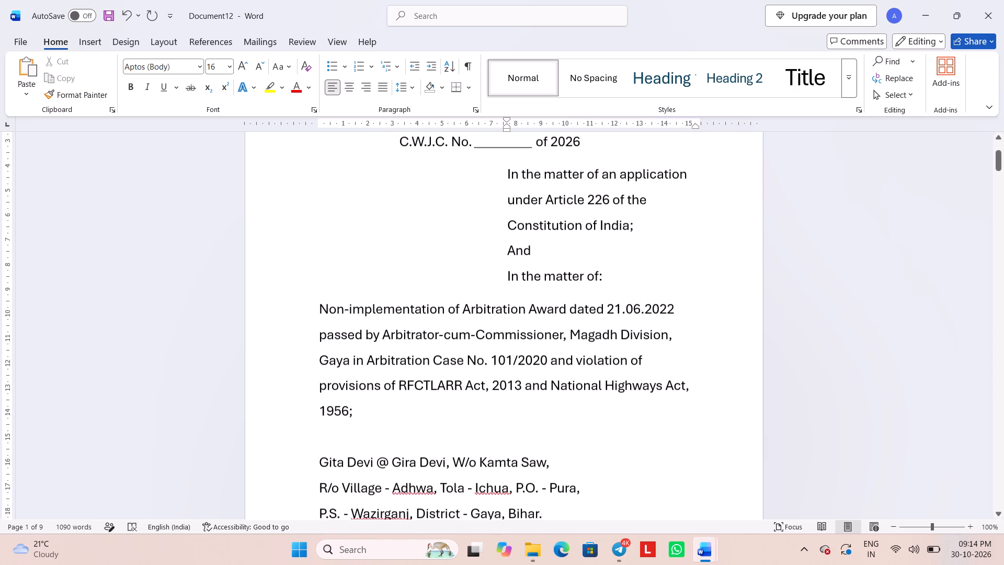
pyautogui.scroll(-1, 628, 322)
pyautogui.moveTo(630, 259); pyautogui.dragTo(417, 91)
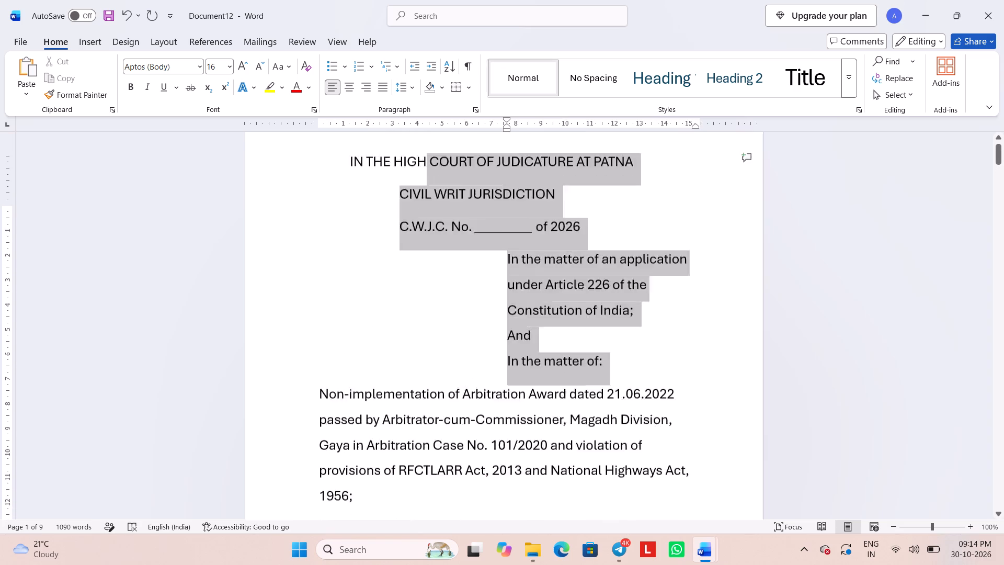
pyautogui.moveTo(417, 91); pyautogui.dragTo(303, 101)
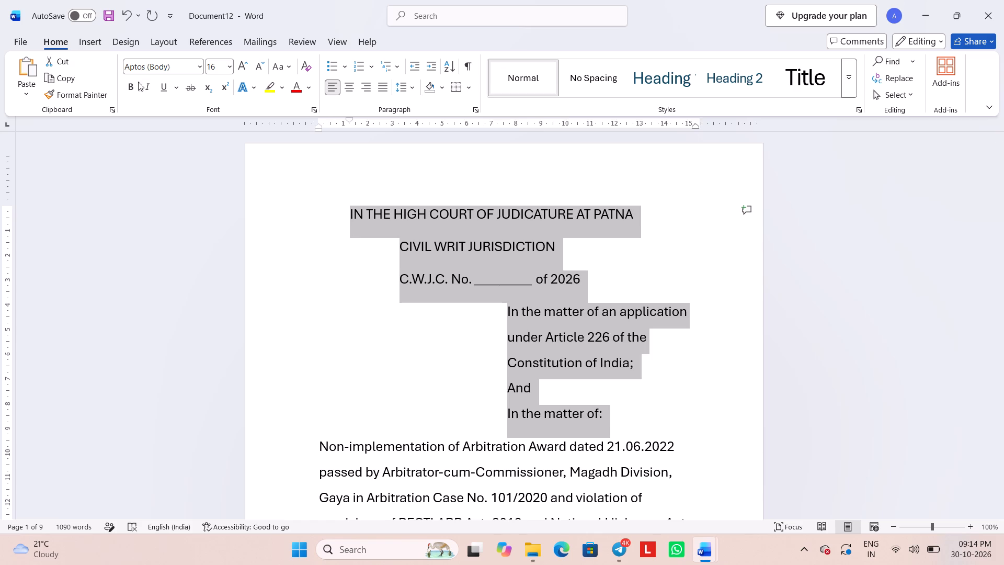
pyautogui.click(130, 87)
pyautogui.click(563, 338)
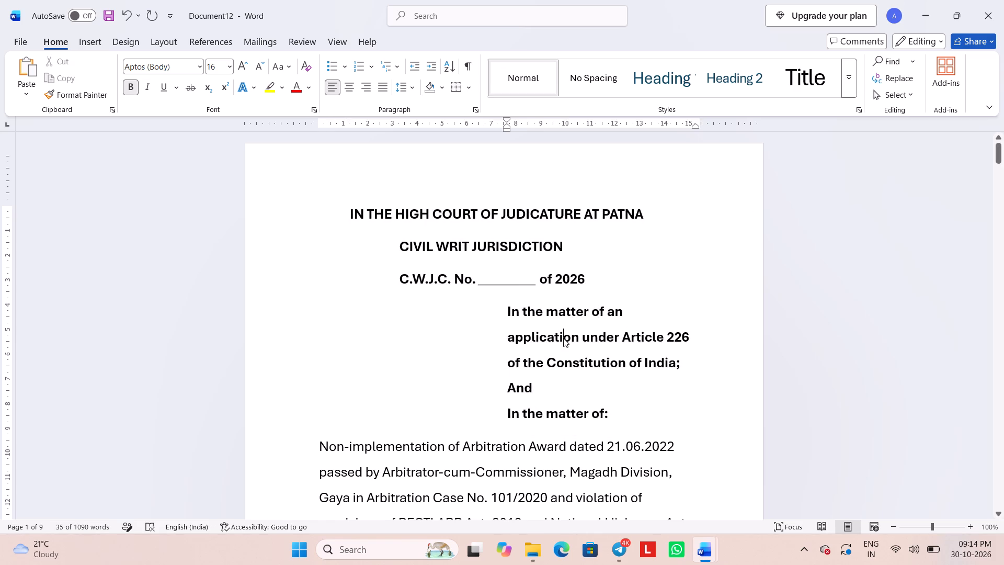
# Delete the closing "Next Step" and "Do you want me to also draft" paragraphs at the document's end, with the blank line before them.
pyautogui.scroll(-12, 563, 338)
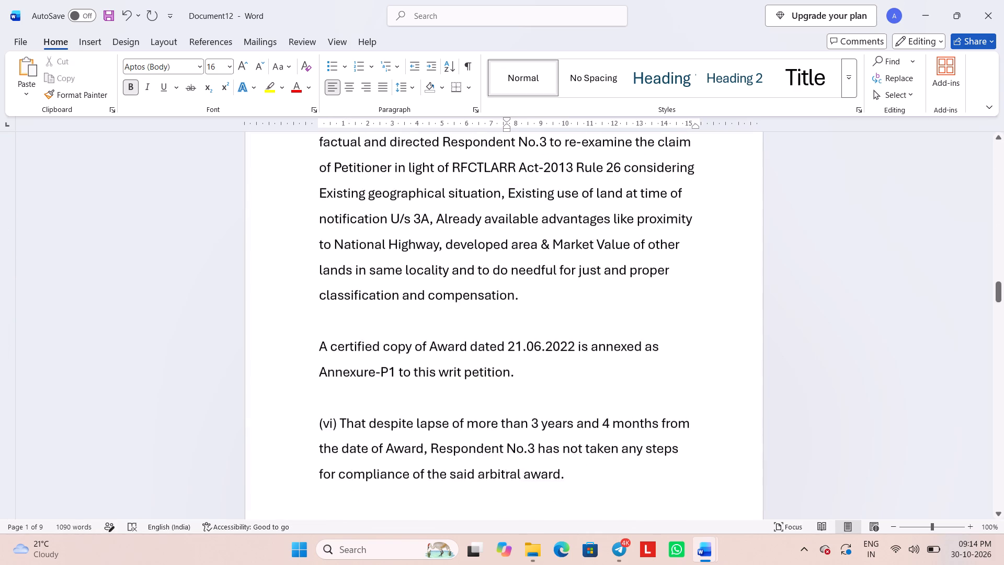
pyautogui.scroll(-8, 563, 338)
pyautogui.scroll(2, 563, 338)
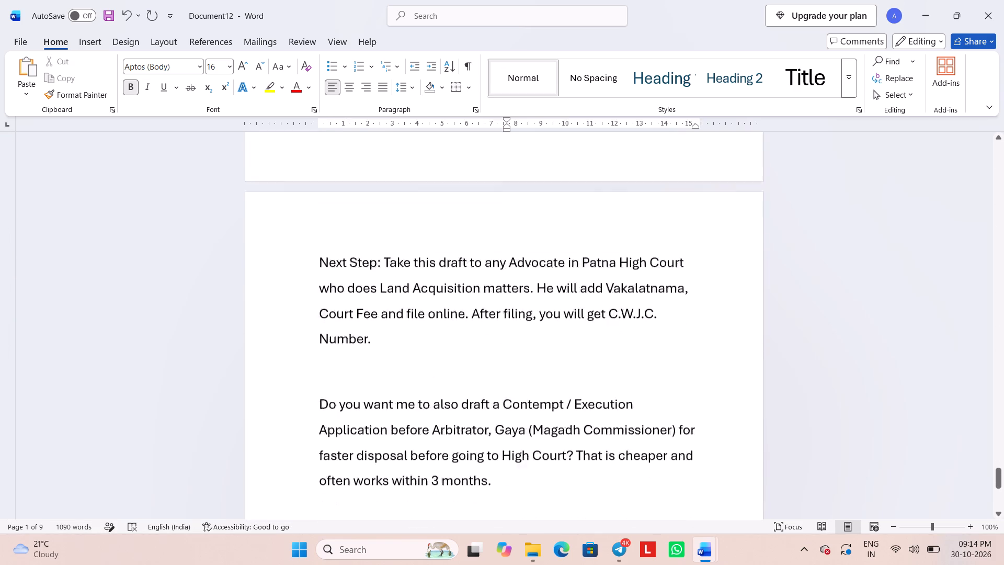
pyautogui.scroll(1, 563, 338)
pyautogui.scroll(-1, 563, 338)
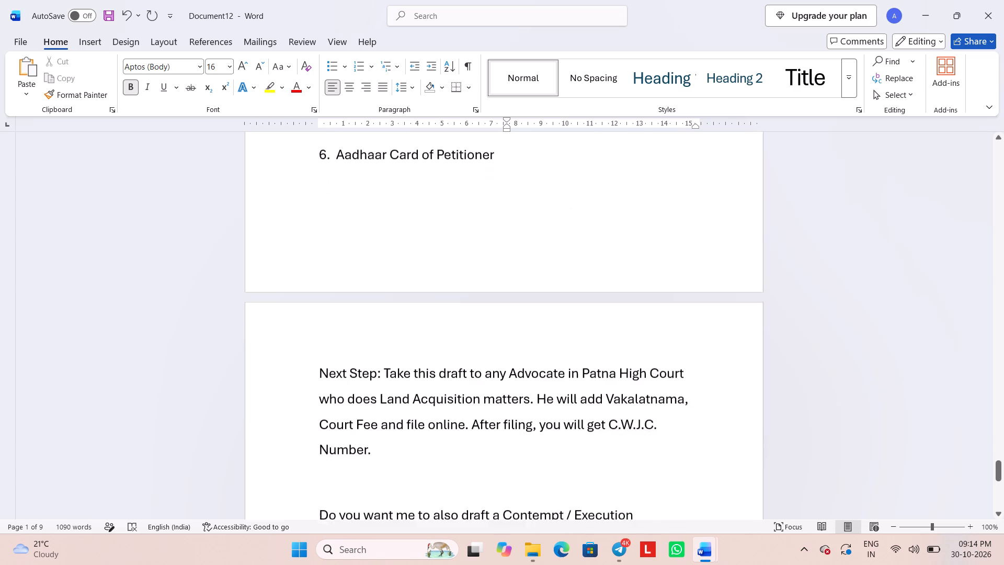
pyautogui.scroll(-2, 563, 338)
pyautogui.moveTo(563, 338); pyautogui.dragTo(331, 274)
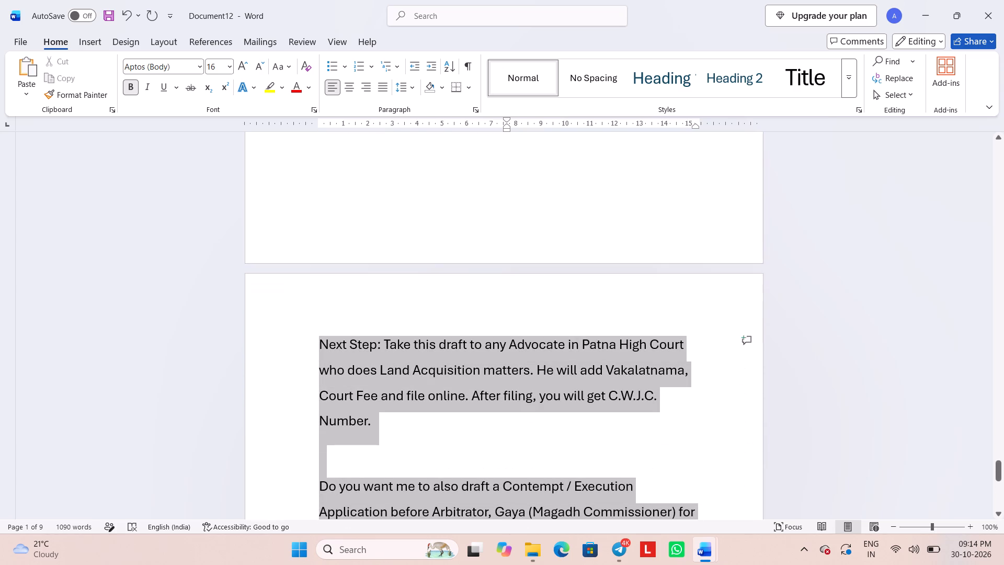
pyautogui.moveTo(331, 274); pyautogui.dragTo(321, 172)
pyautogui.press('BackSpace')
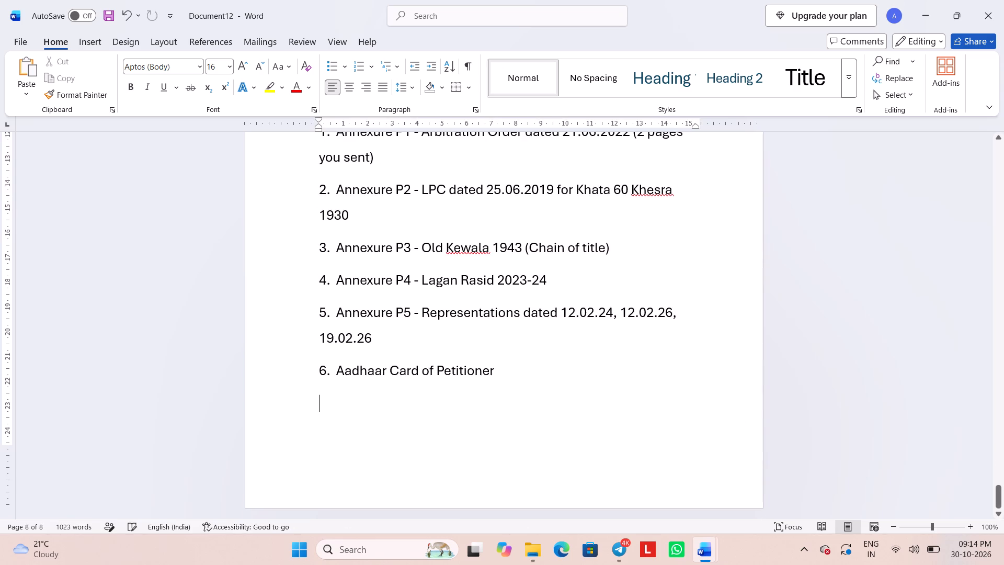
pyautogui.press('BackSpace')
# Join the petitioner's three name and address lines above "... PETITIONER" into continuous text, adding a space before "R/o Village".
pyautogui.scroll(4, 392, 263)
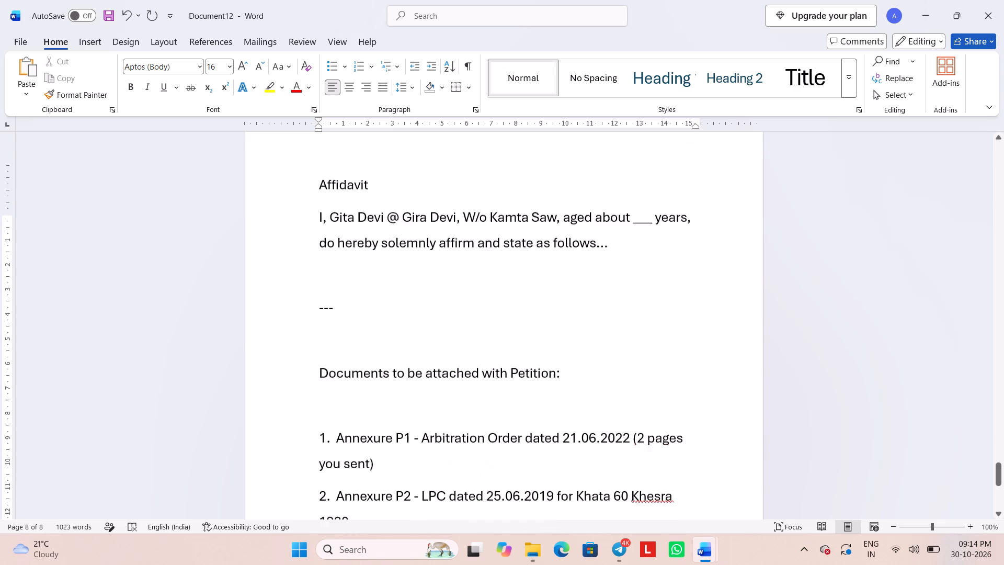
pyautogui.scroll(14, 392, 263)
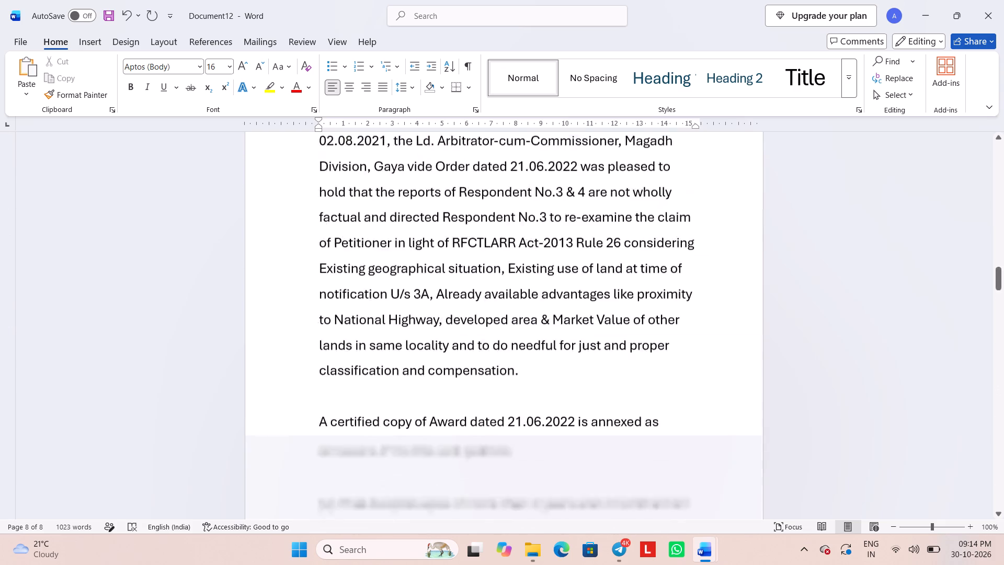
pyautogui.scroll(5, 392, 263)
pyautogui.scroll(-2, 392, 263)
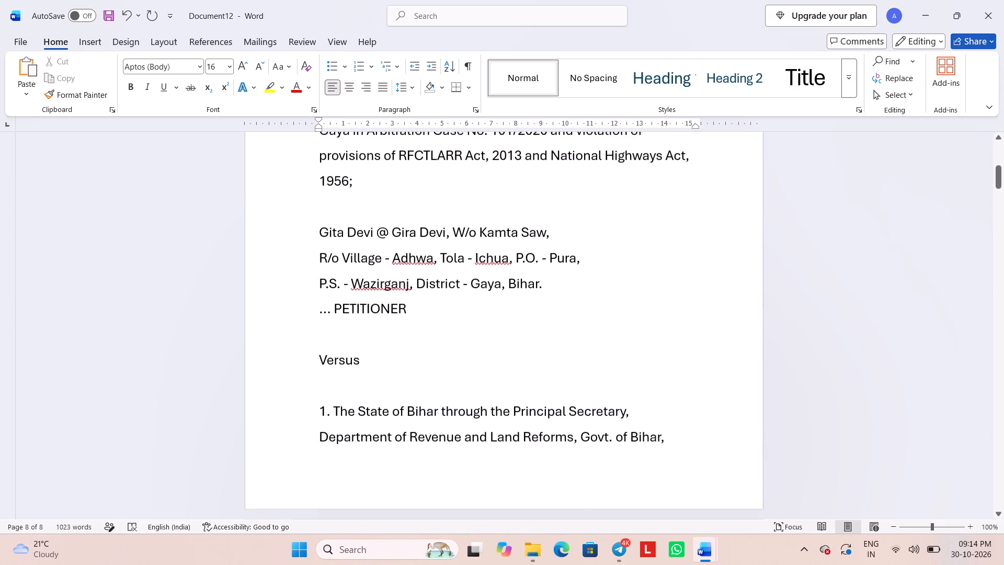
pyautogui.click(323, 313)
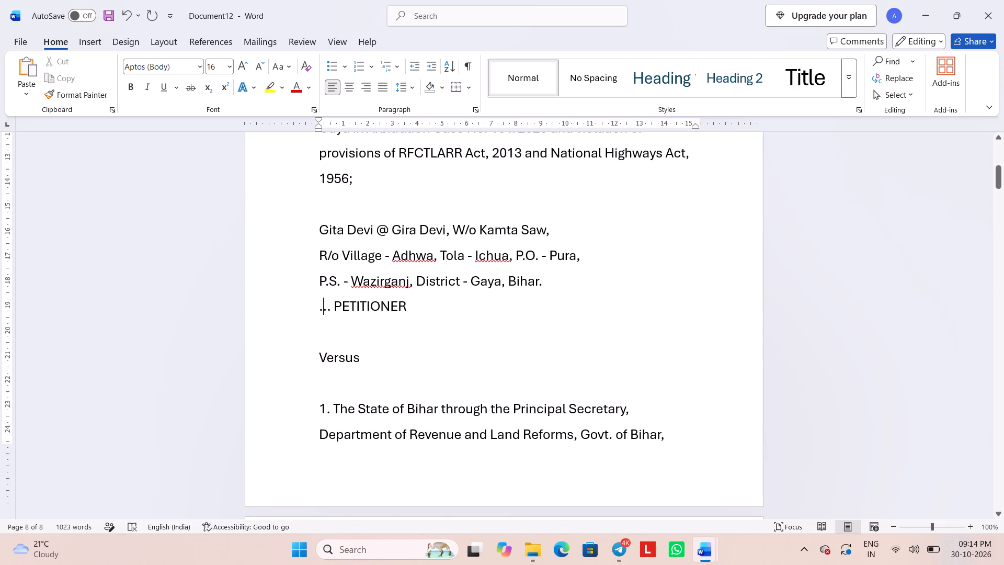
pyautogui.click(315, 291)
pyautogui.press('BackSpace')
pyautogui.click(317, 254)
pyautogui.press('BackSpace')
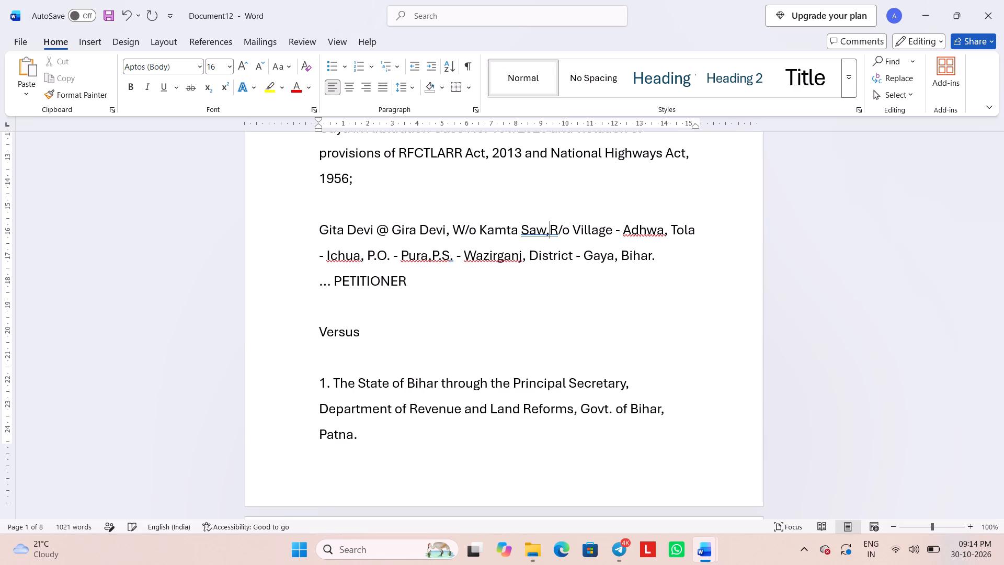
pyautogui.press('space')
# Move "most respectfully sheweth :-" into its own paragraph and capitalise its first word as "Most".
pyautogui.scroll(1, 339, 194)
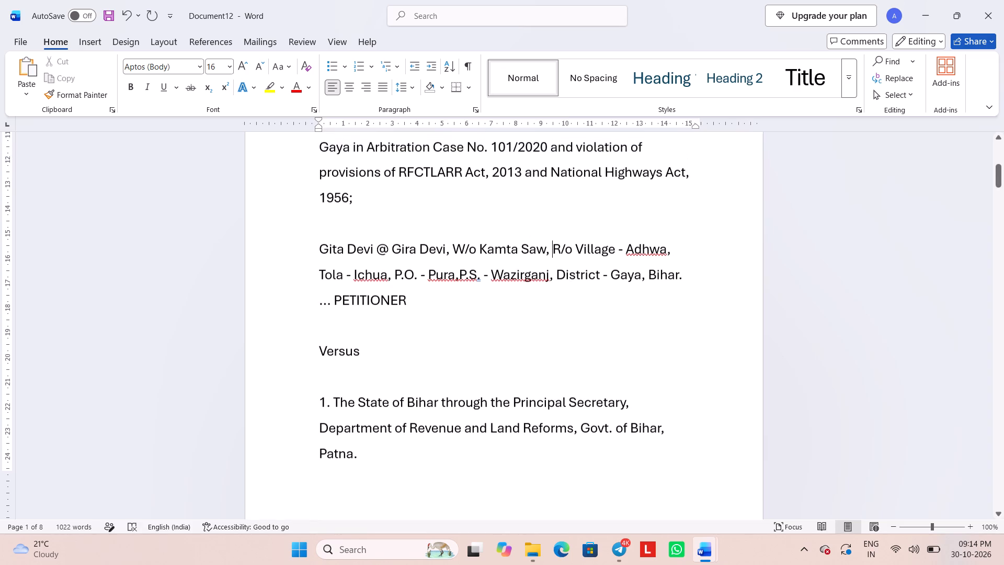
pyautogui.scroll(2, 339, 194)
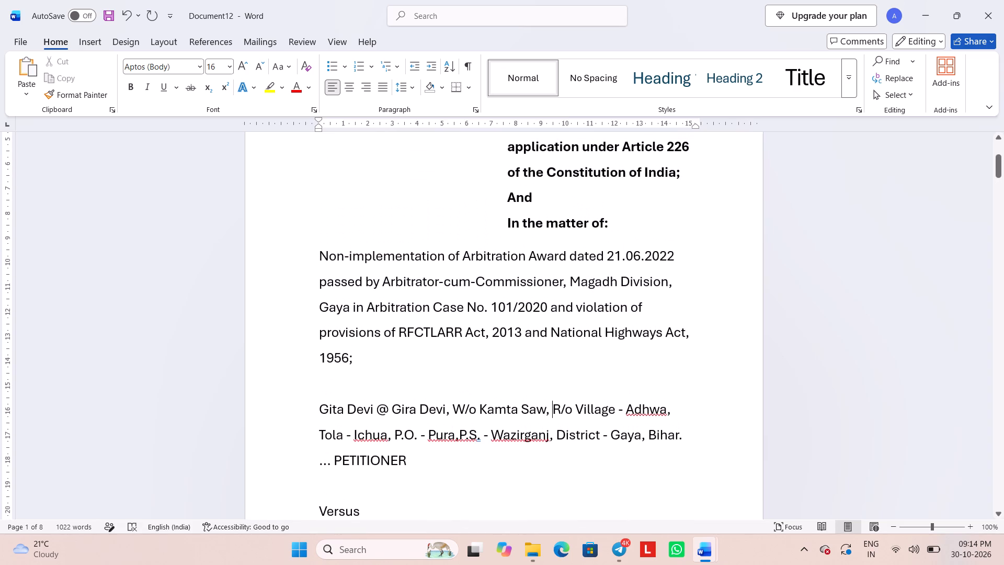
pyautogui.scroll(-1, 447, 369)
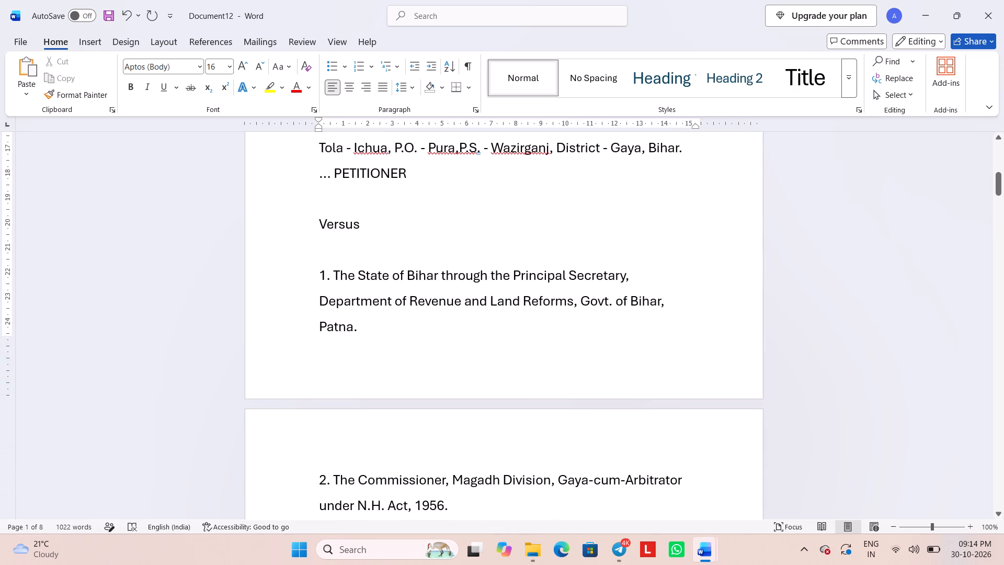
pyautogui.scroll(-2, 337, 285)
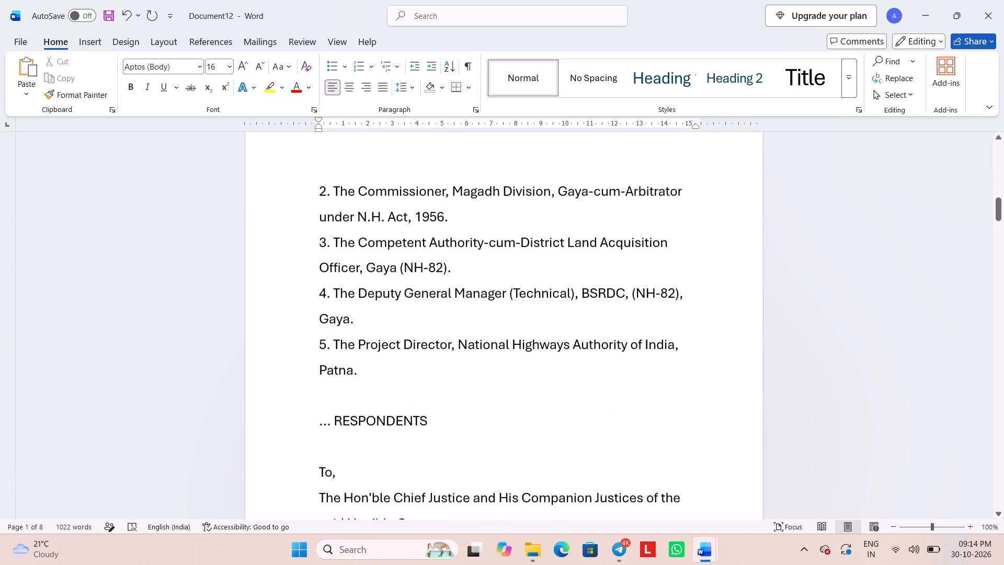
pyautogui.scroll(-4, 337, 285)
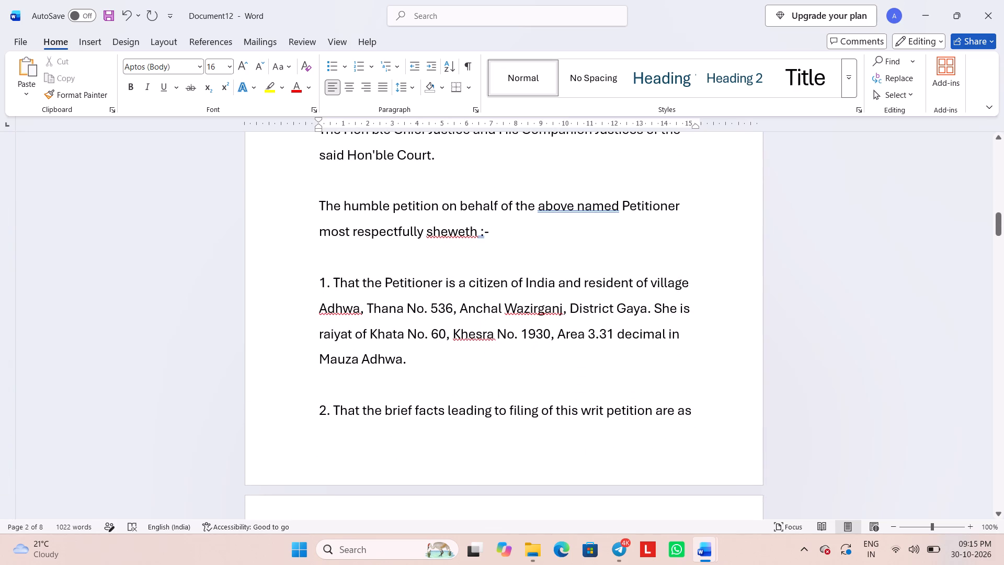
pyautogui.scroll(1, 337, 285)
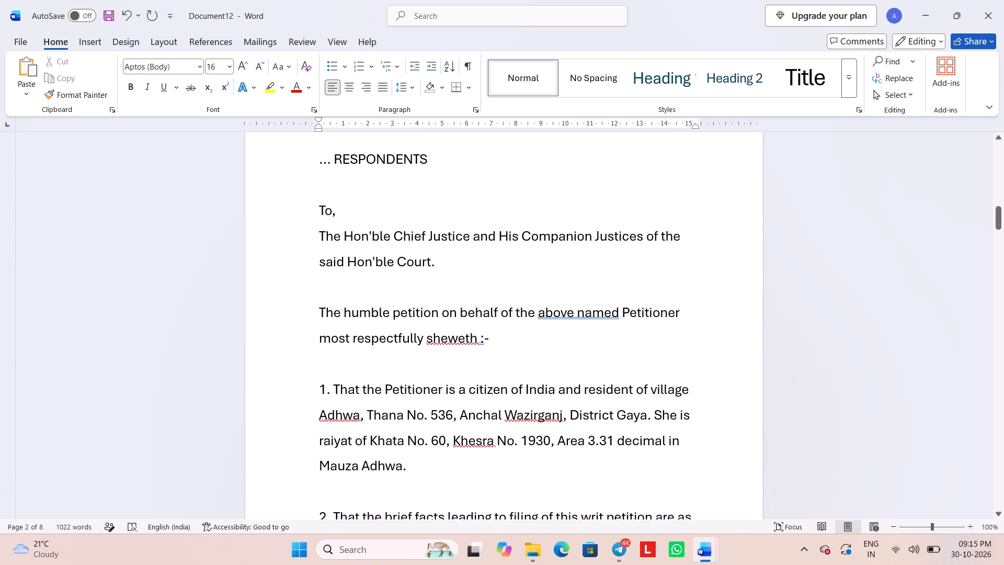
pyautogui.click(316, 343)
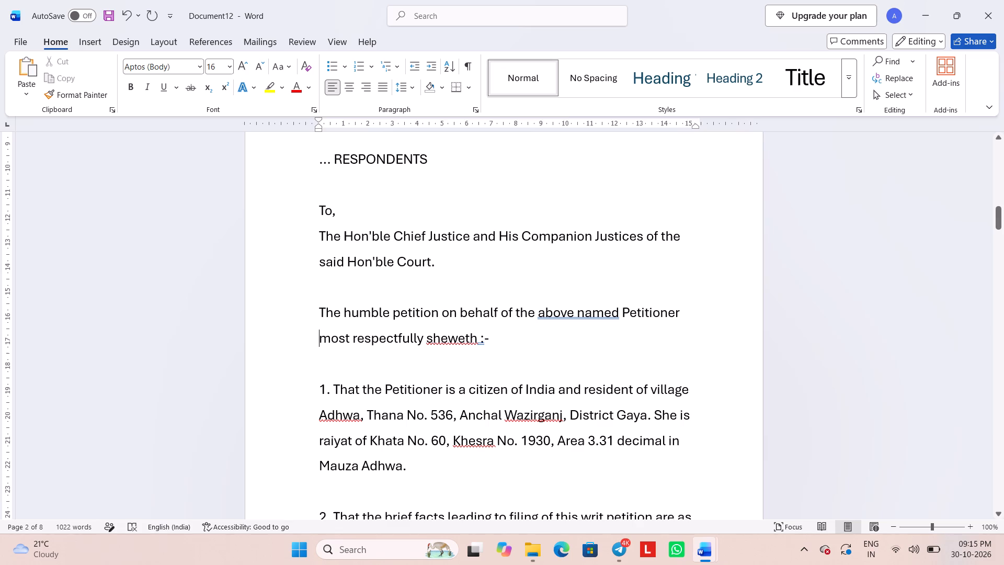
pyautogui.press('Delete')
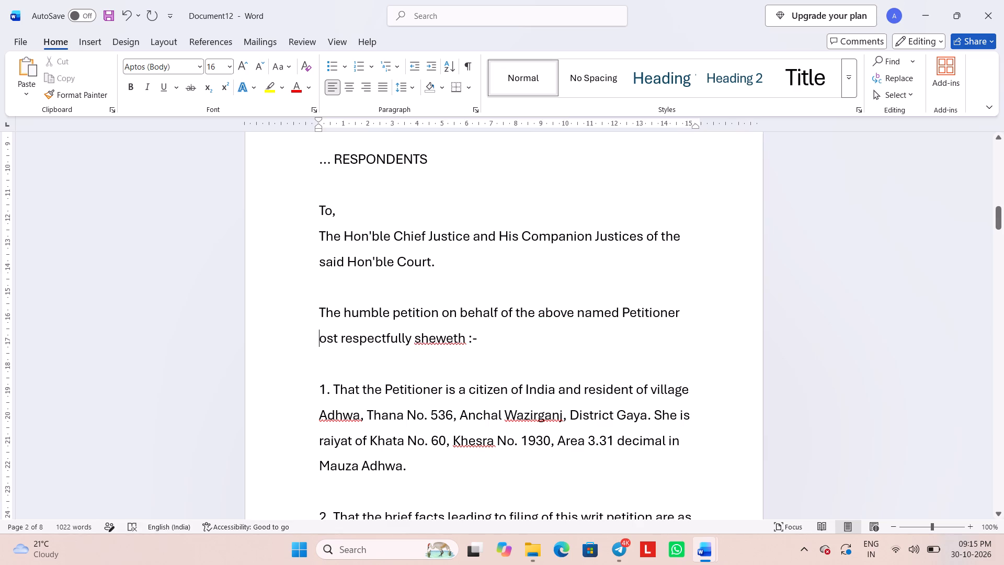
pyautogui.press('BackSpace')
pyautogui.press('Return')
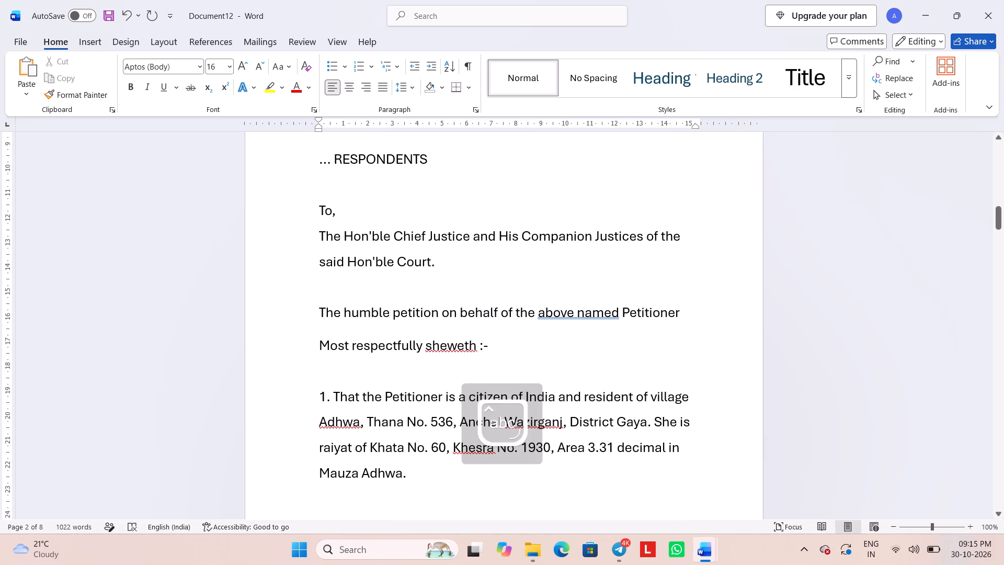
# Make the "Most respectfully sheweth :-" line bold and underlined.
pyautogui.moveTo(504, 352); pyautogui.dragTo(312, 356)
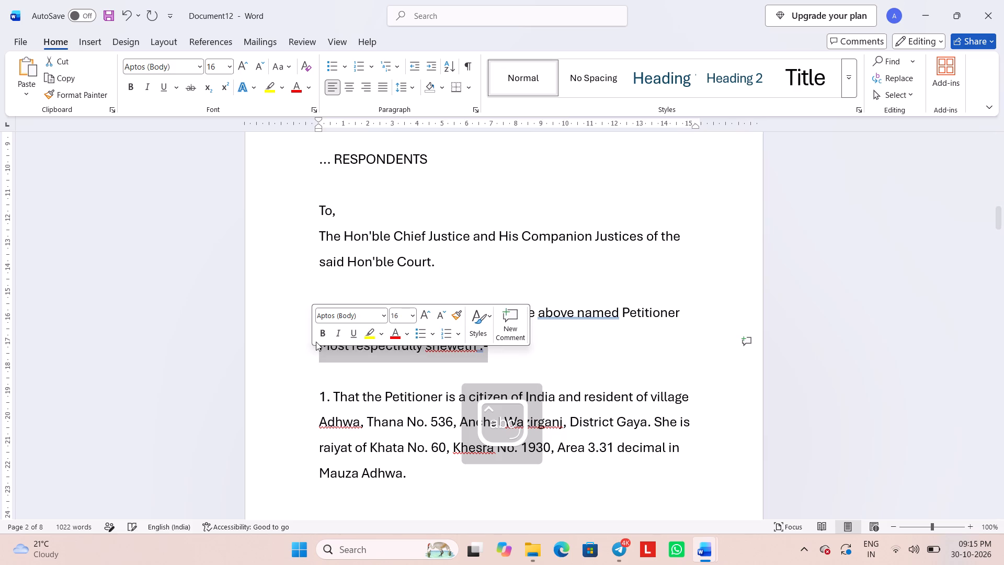
pyautogui.click(320, 338)
pyautogui.click(352, 336)
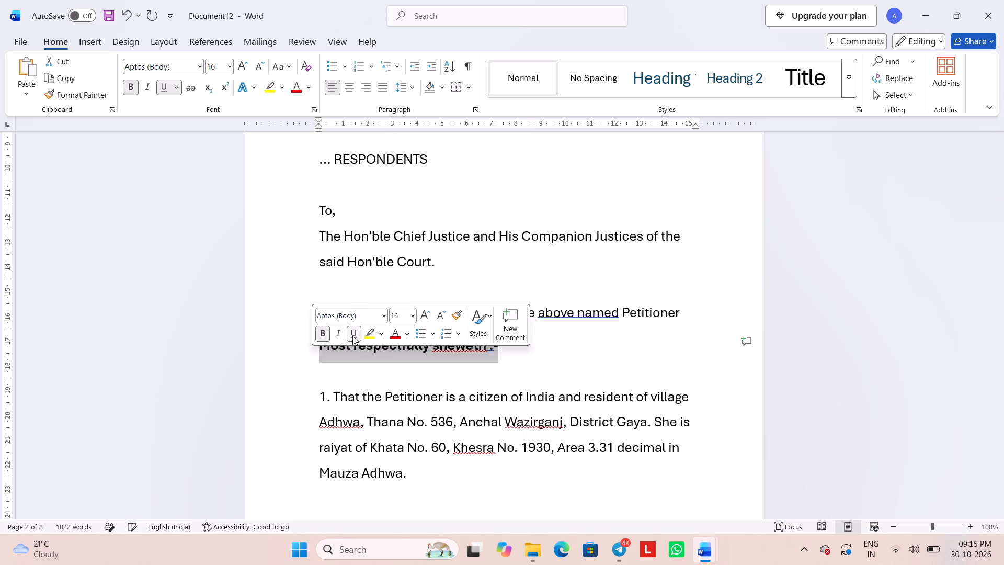
pyautogui.click(400, 359)
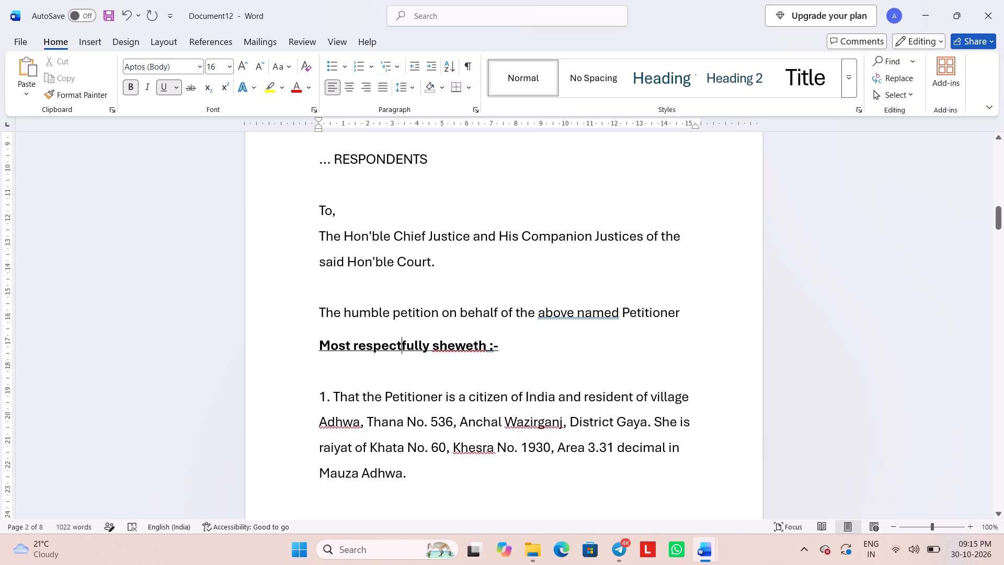
# Replace the typed "1." before "That the Petitioner is a citizen of India" with automatic numbering, starting the text in a new paragraph.
pyautogui.click(335, 404)
pyautogui.press('BackSpace')
pyautogui.press('BackSpace')
pyautogui.press('BackSpace')
pyautogui.press('BackSpace')
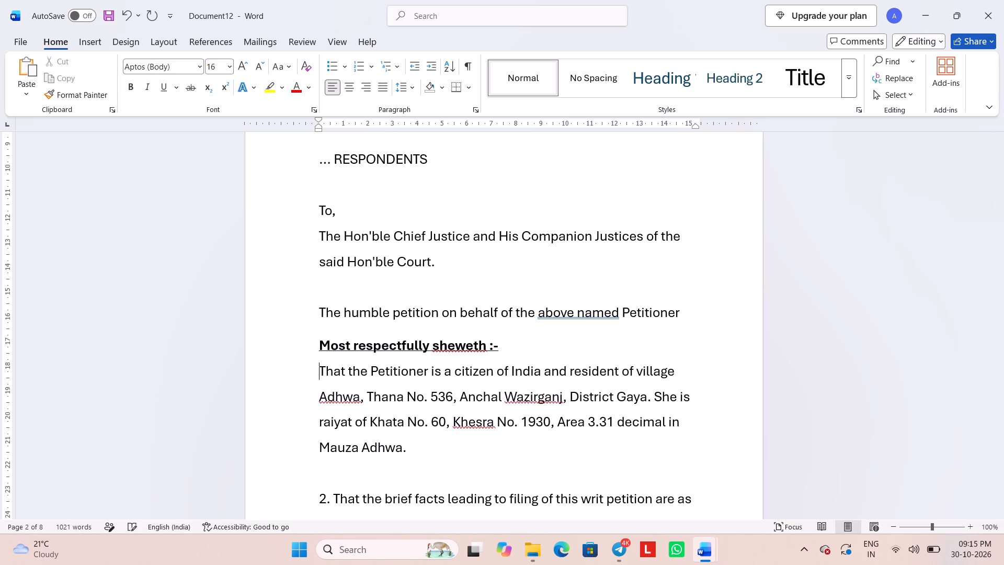
pyautogui.press('Return')
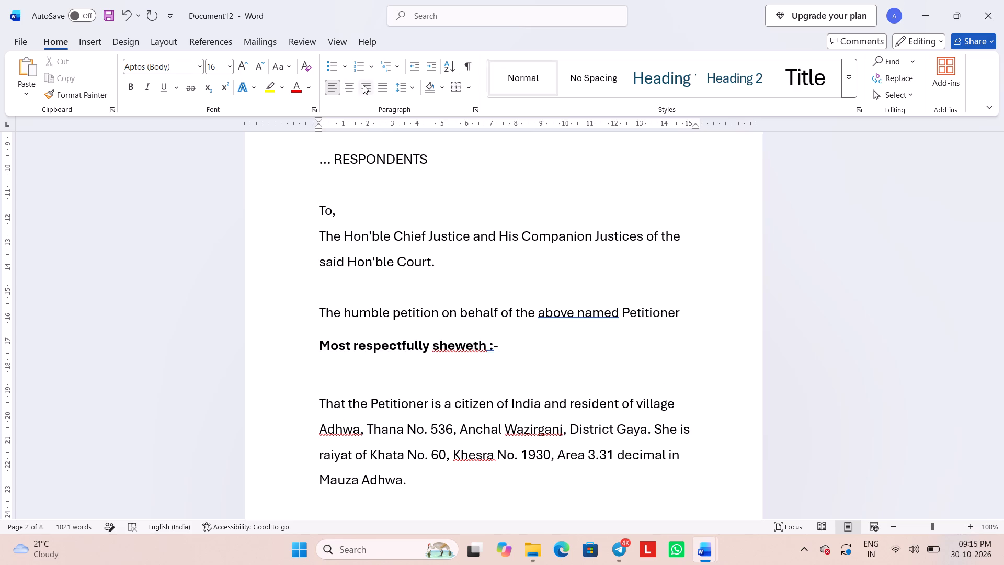
pyautogui.click(359, 71)
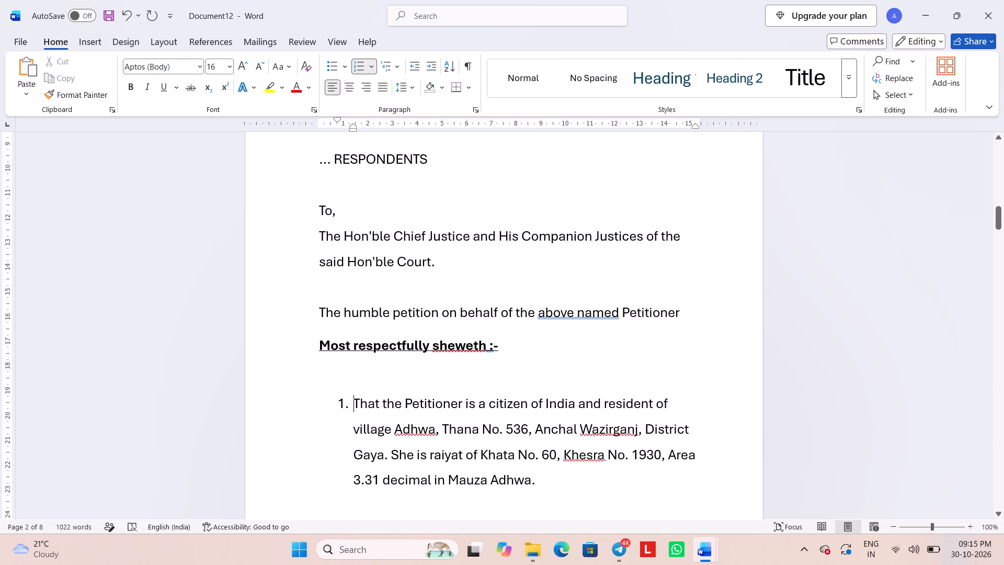
# Shift the numbered "That the Petitioner is a citizen of India" item outward so its number aligns with the left text margin.
pyautogui.click(344, 404)
pyautogui.moveTo(344, 404); pyautogui.dragTo(293, 414)
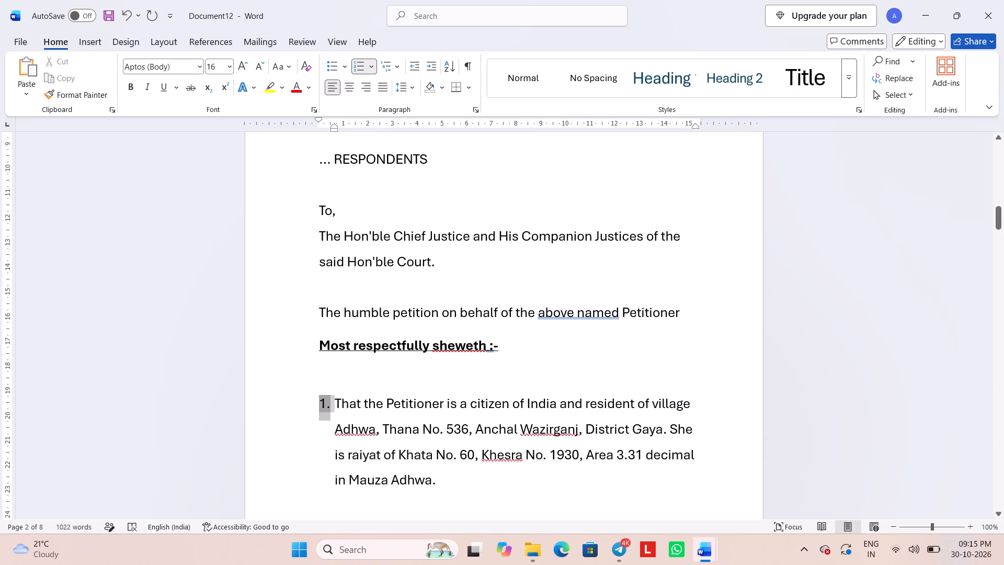
# Remove the blank lines above the numbered "That the Petitioner is a citizen of India" item and above "The humble petition on behalf of".
pyautogui.click(351, 371)
pyautogui.press('BackSpace')
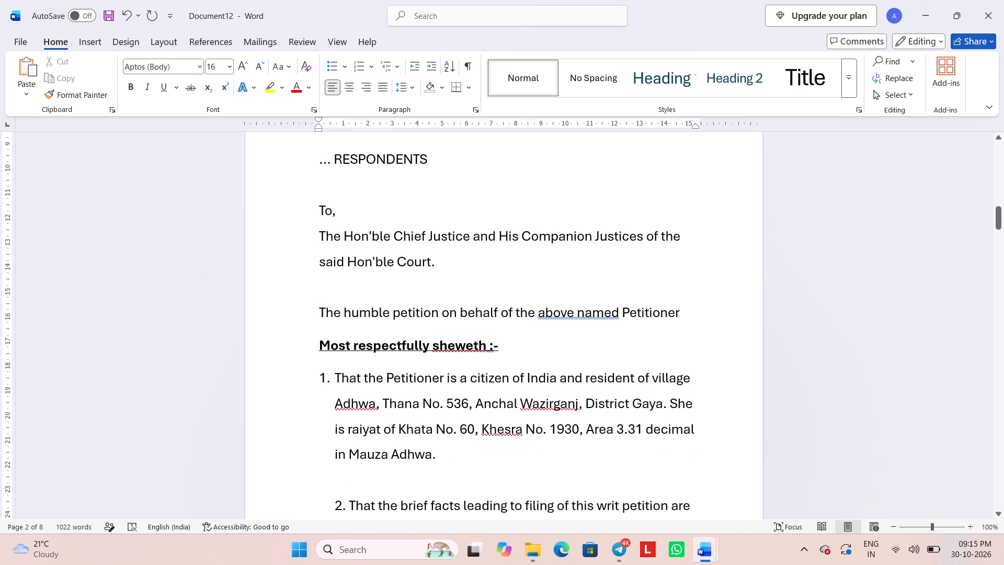
pyautogui.click(315, 313)
pyautogui.press('BackSpace')
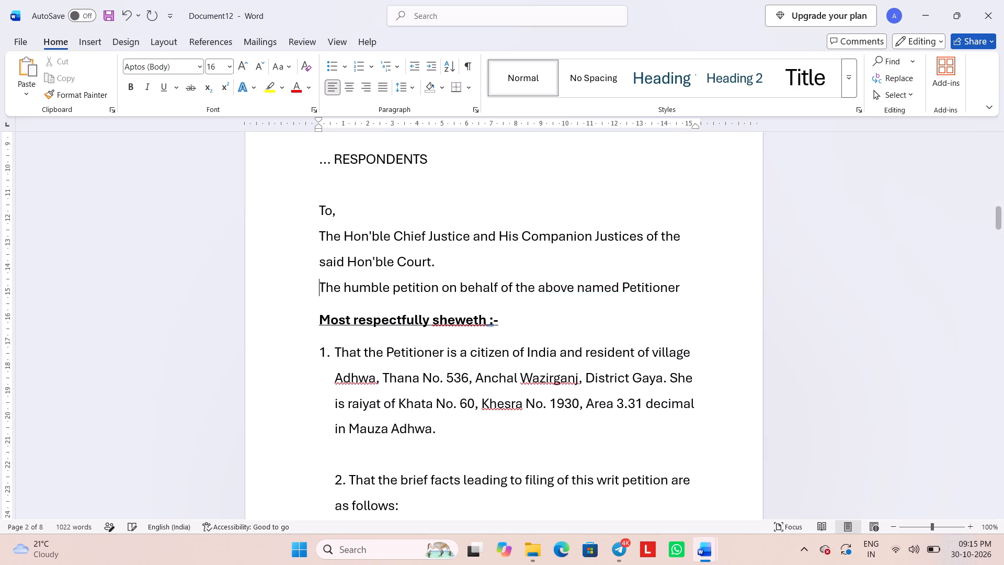
# Make "The humble petition on behalf of the above named Petitioner" a separate paragraph and indent it about 6.35 cm from the text margin.
pyautogui.press('BackSpace')
pyautogui.press('Return')
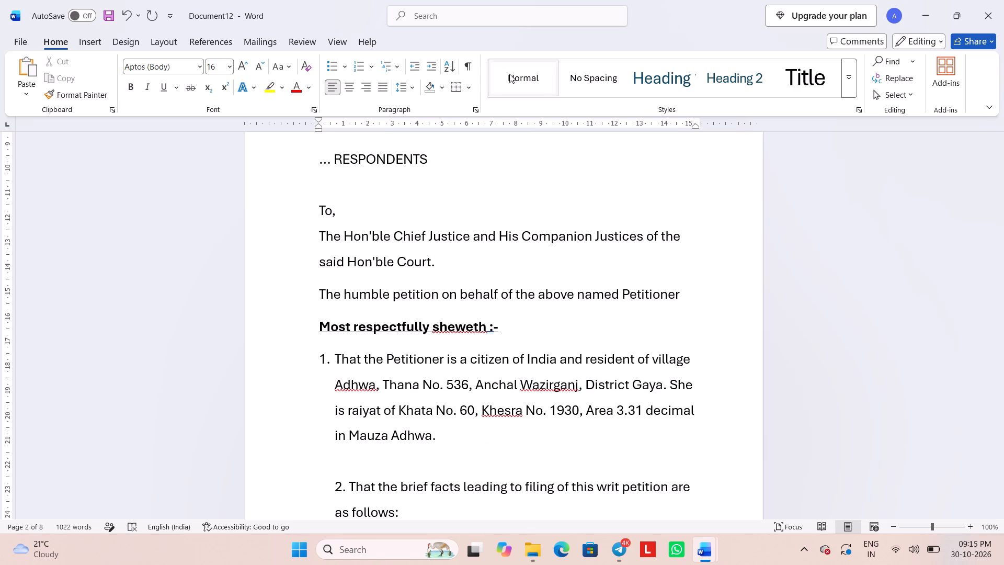
pyautogui.tripleClick(427, 71)
pyautogui.click(427, 71)
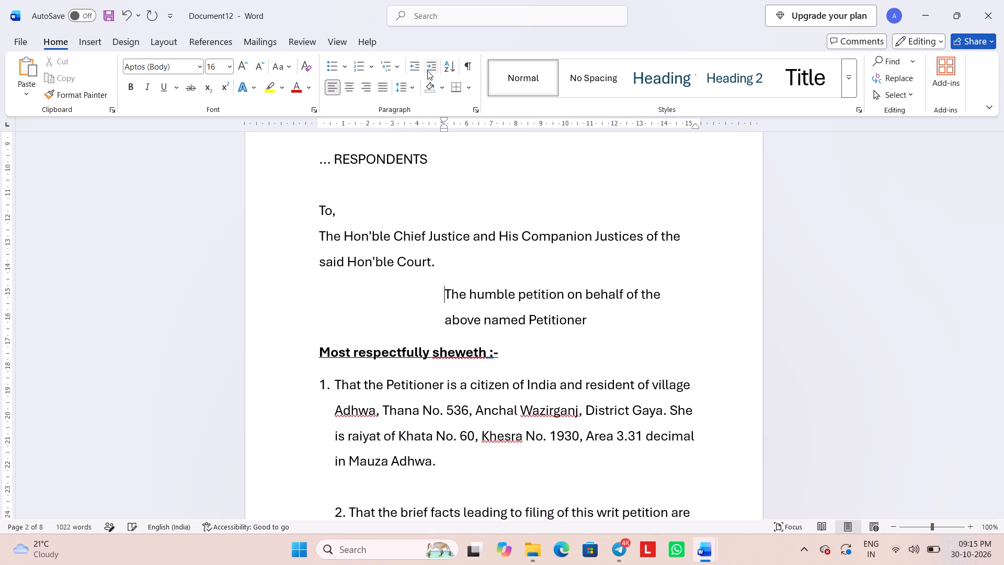
pyautogui.click(427, 71)
# Review the draft from the respondents list through the list of documents to be attached, and return to the court heading on page one.
pyautogui.scroll(1, 596, 296)
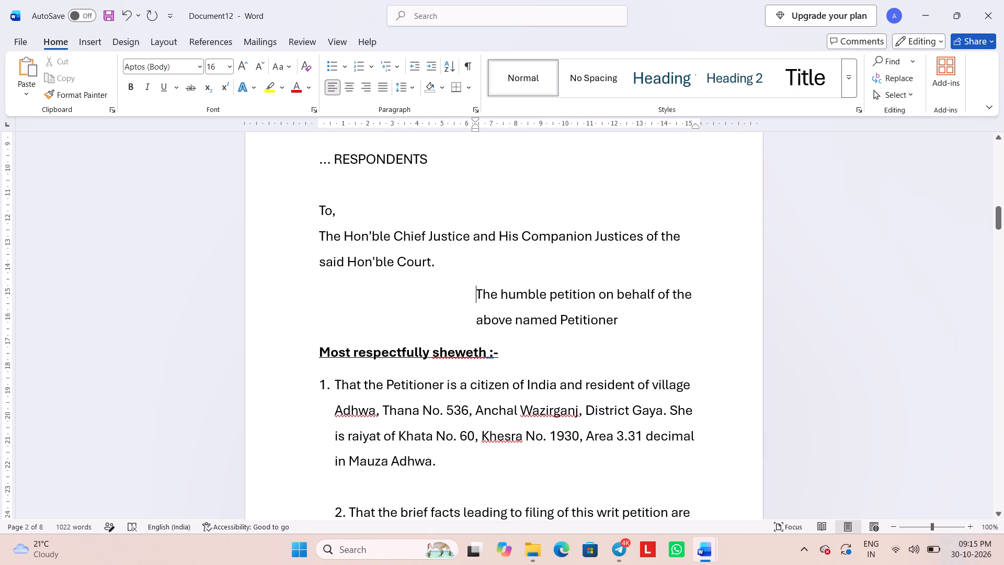
pyautogui.scroll(5, 596, 296)
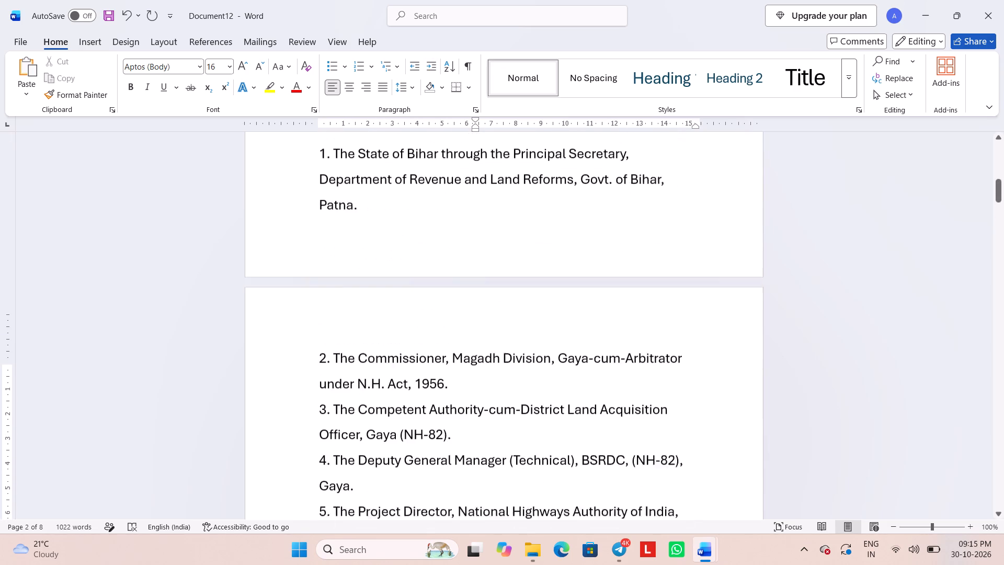
pyautogui.scroll(-8, 596, 296)
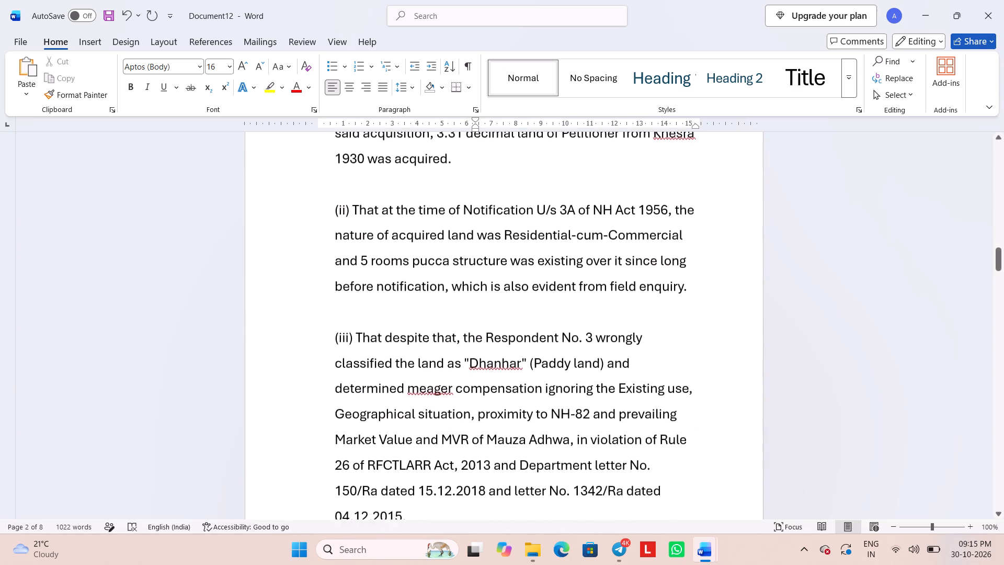
pyautogui.scroll(-10, 596, 296)
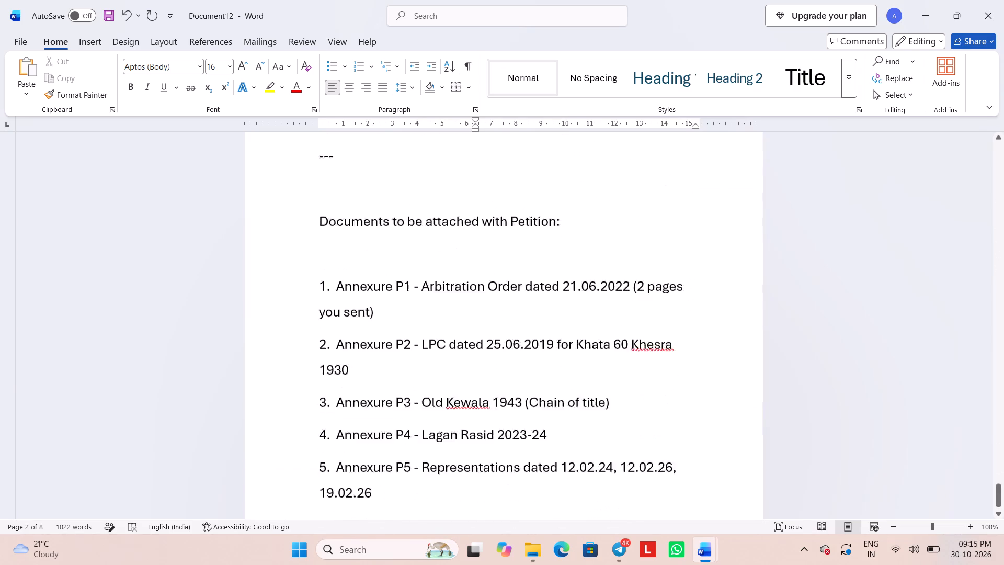
pyautogui.scroll(20, 596, 296)
pyautogui.scroll(8, 596, 296)
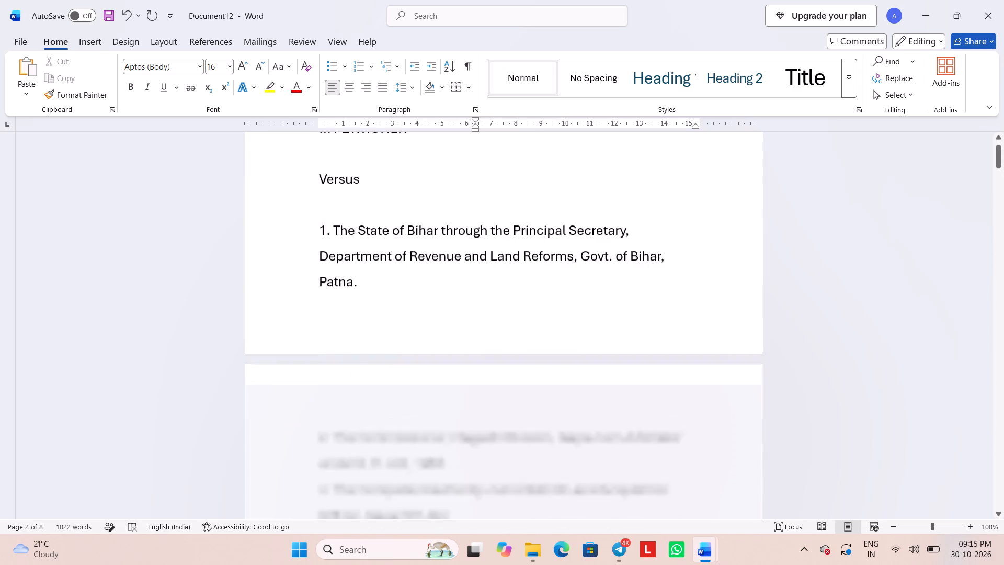
pyautogui.scroll(2, 596, 296)
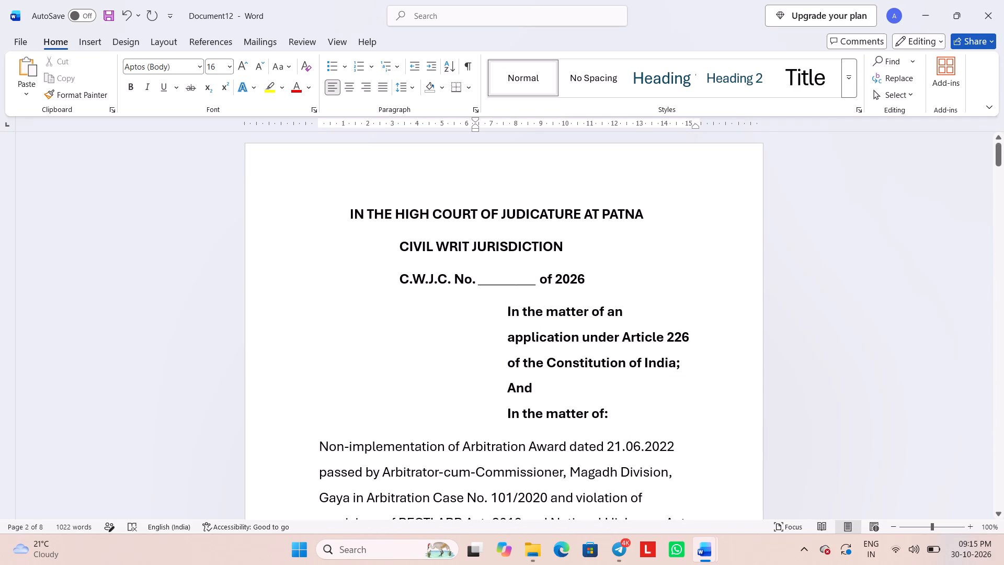
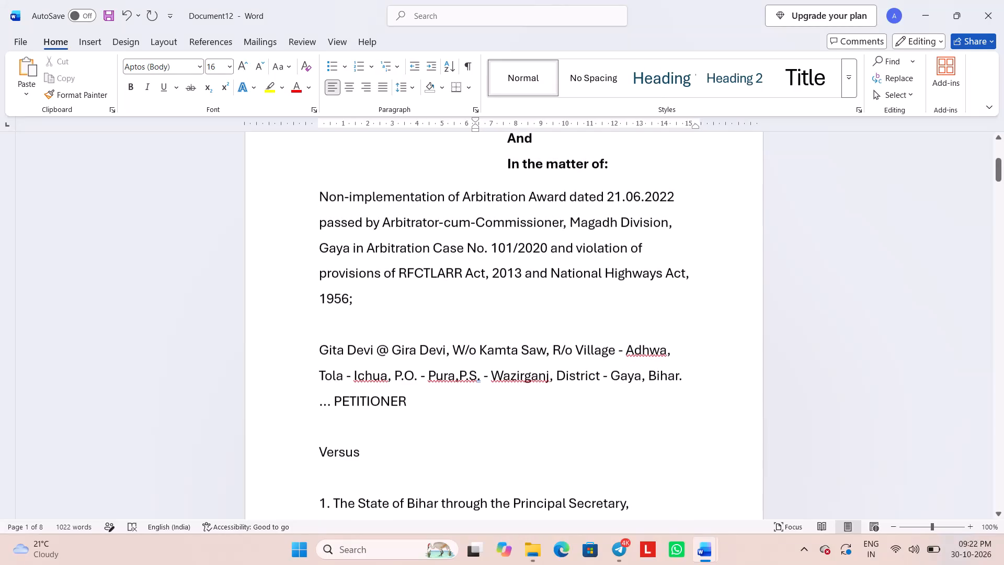
# Review the draft from the respondents list through the numbered facts and grounds to the reliefs sought in the prayer.
pyautogui.scroll(-4, 510, 231)
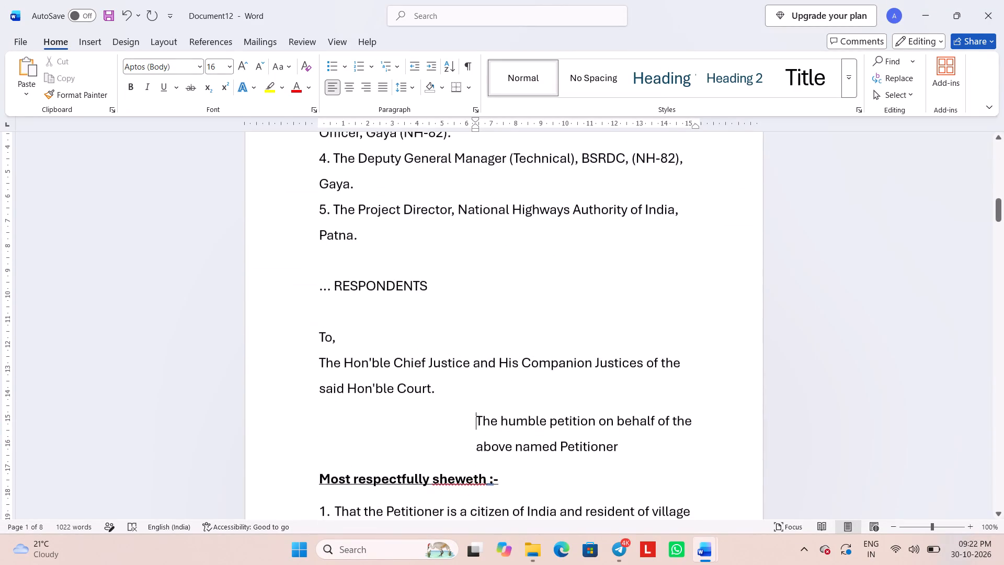
pyautogui.scroll(-1, 510, 231)
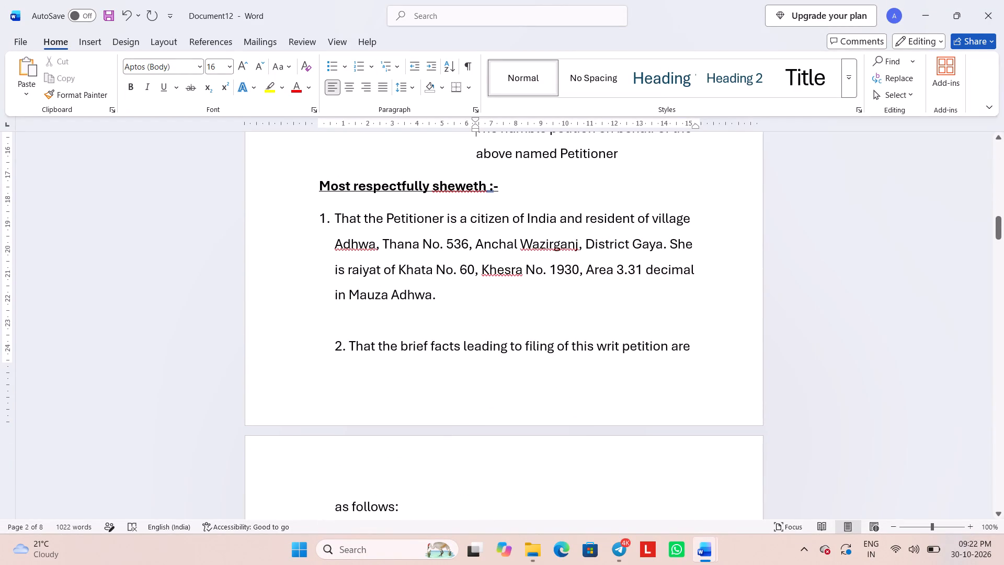
pyautogui.rightClick(337, 221)
pyautogui.scroll(-2, 337, 221)
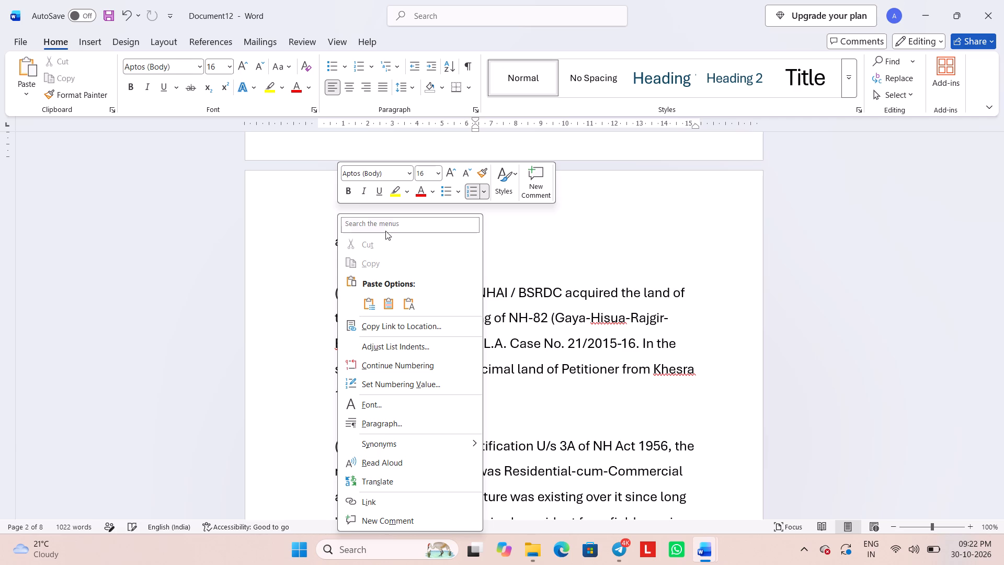
pyautogui.click(572, 214)
pyautogui.scroll(-3, 572, 214)
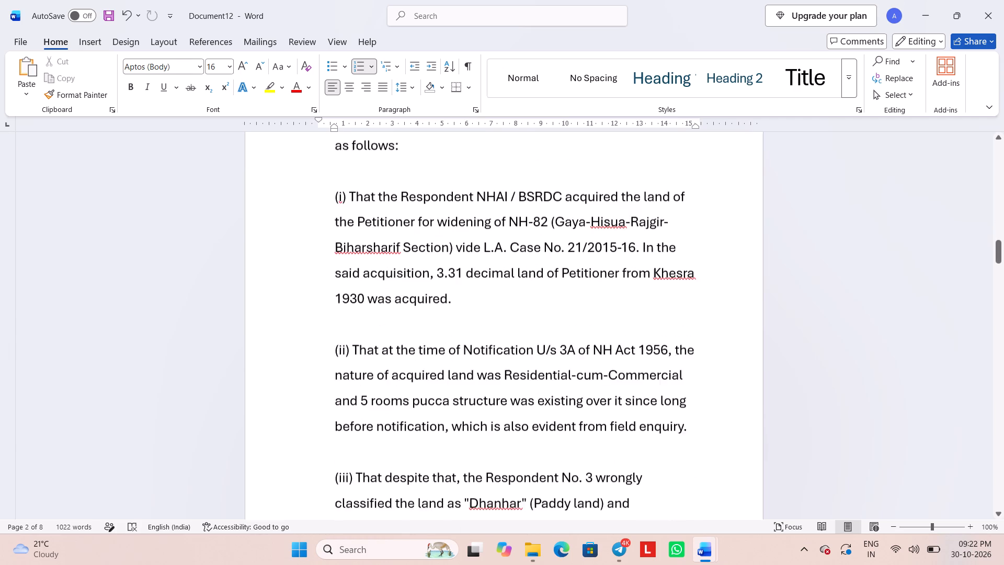
pyautogui.scroll(-7, 572, 214)
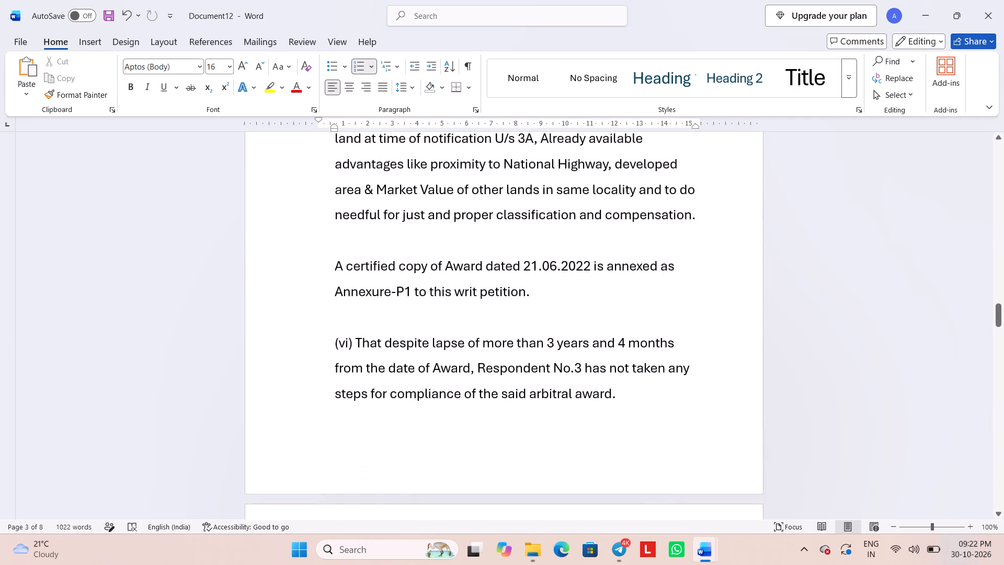
pyautogui.scroll(-7, 572, 214)
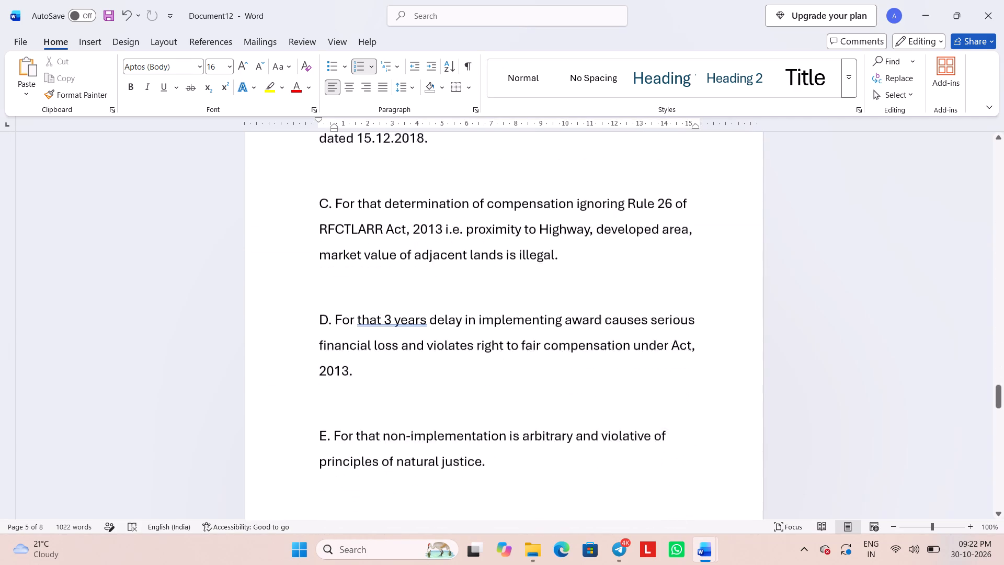
pyautogui.scroll(-3, 572, 214)
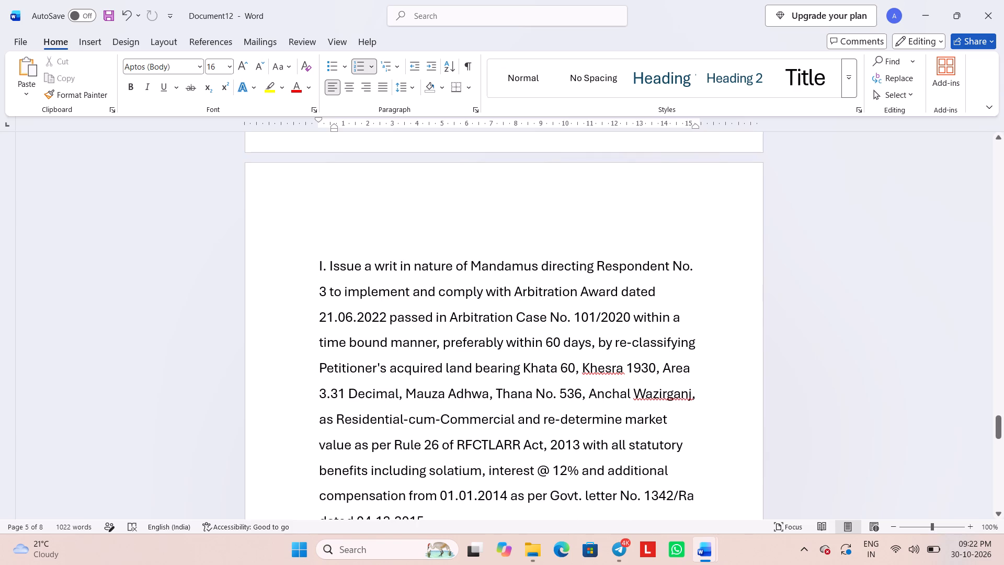
pyautogui.scroll(-2, 328, 264)
pyautogui.scroll(-1, 326, 172)
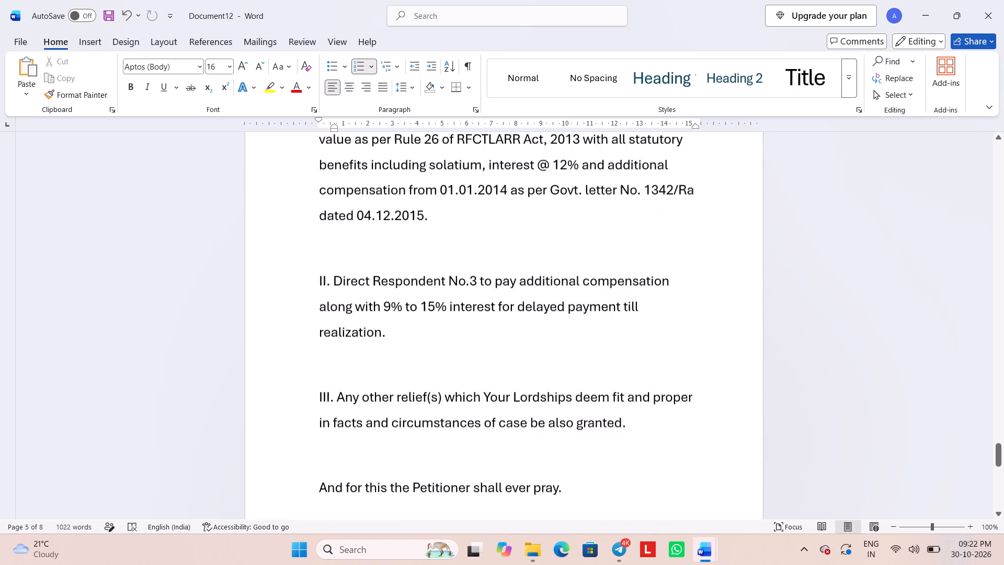
pyautogui.scroll(-1, 326, 172)
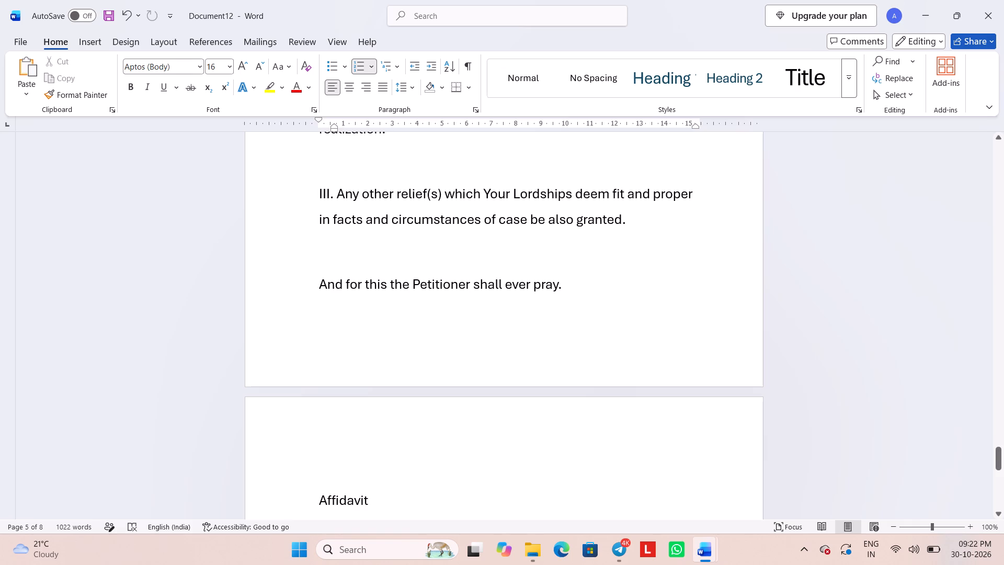
# Cut reliefs I to III from the prayer and remove the blank lines left below "pleased to:".
pyautogui.moveTo(651, 219); pyautogui.dragTo(316, 165)
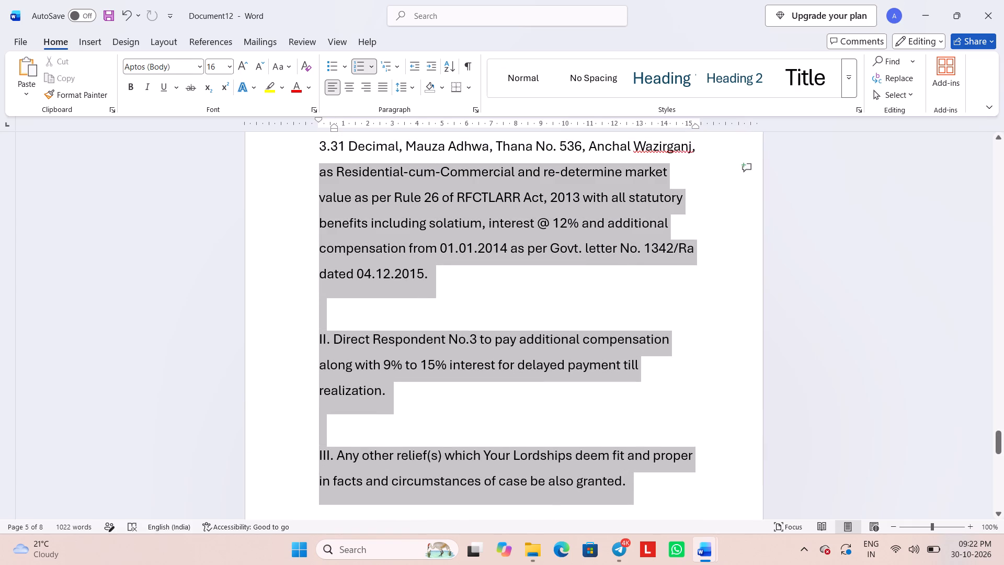
pyautogui.moveTo(316, 165); pyautogui.dragTo(341, 151)
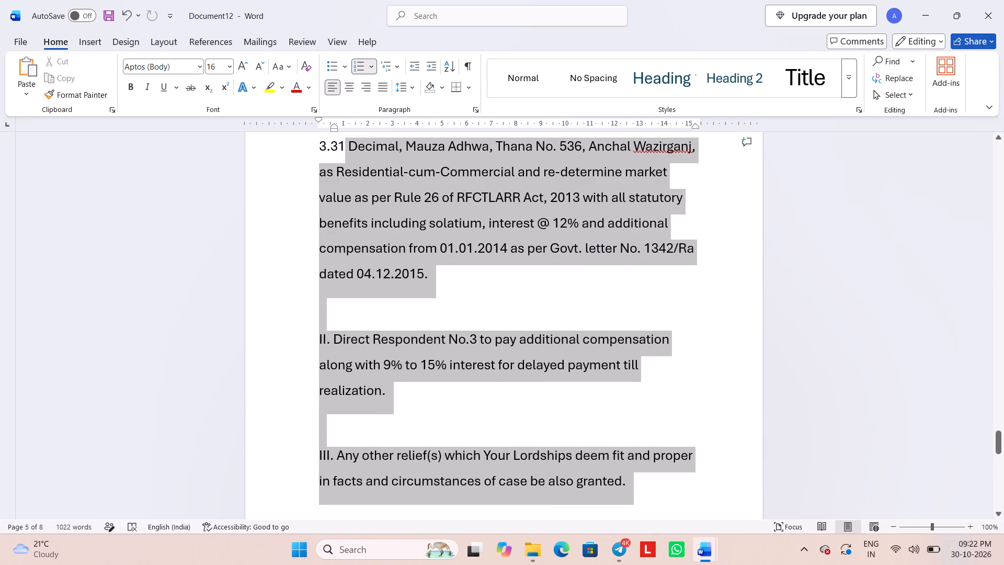
pyautogui.moveTo(341, 151); pyautogui.dragTo(394, 143)
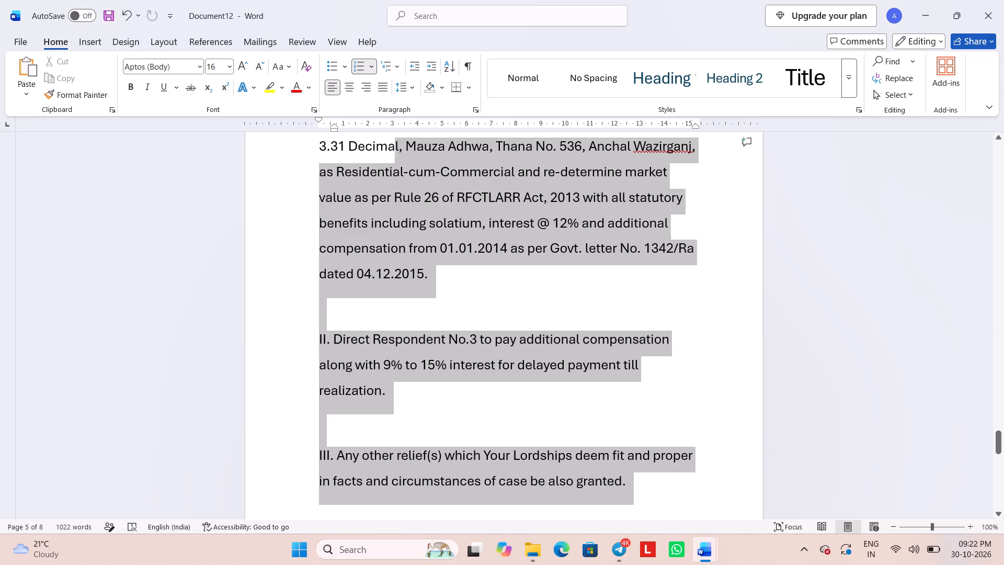
pyautogui.moveTo(394, 143); pyautogui.dragTo(318, 269)
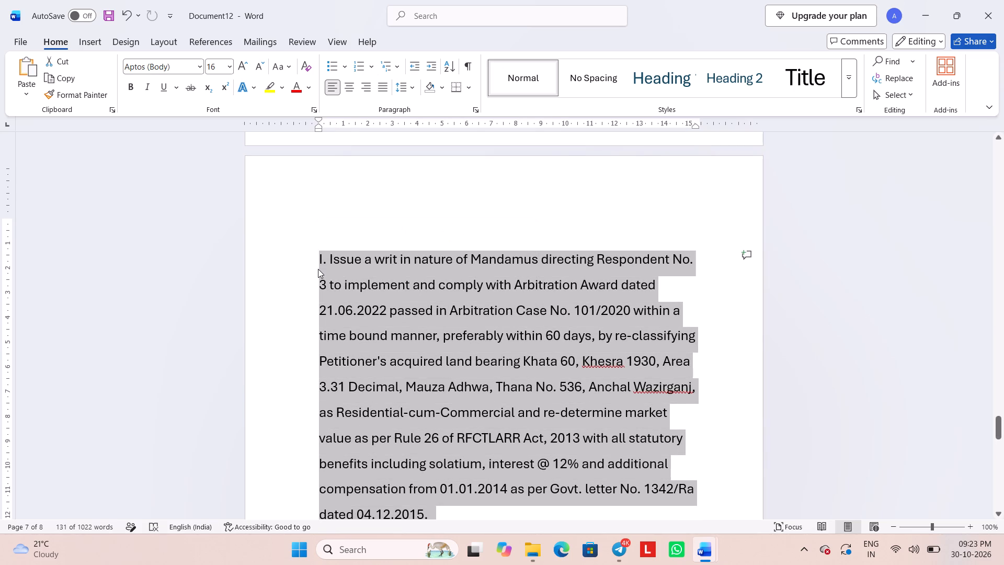
pyautogui.hotkey('ctrl', 'x')
pyautogui.press('BackSpace')
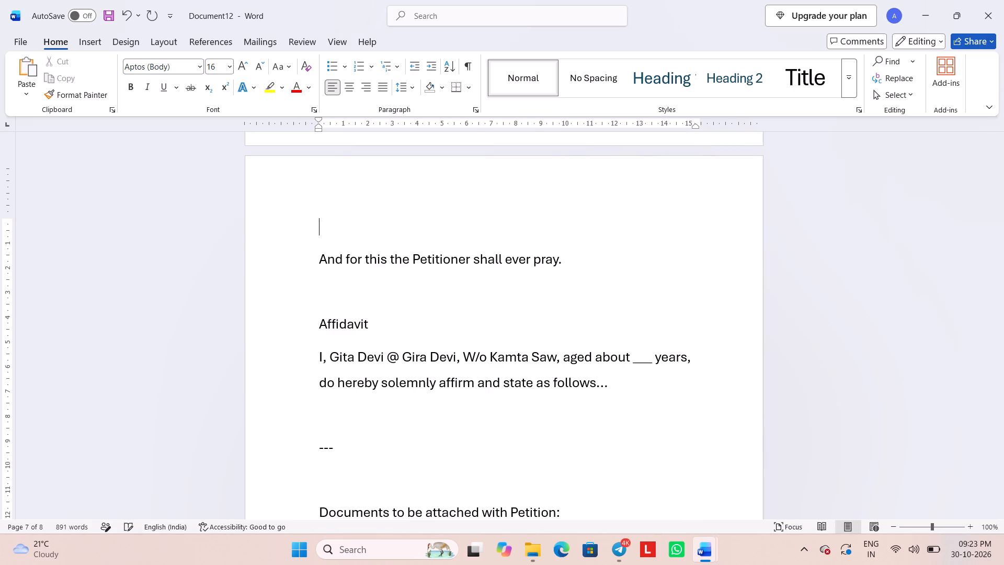
pyautogui.press('BackSpace')
# Open a new numbered item 1 above "That the Petitioner is a citizen of India" and paste the cut reliefs I to III there.
pyautogui.scroll(5, 318, 269)
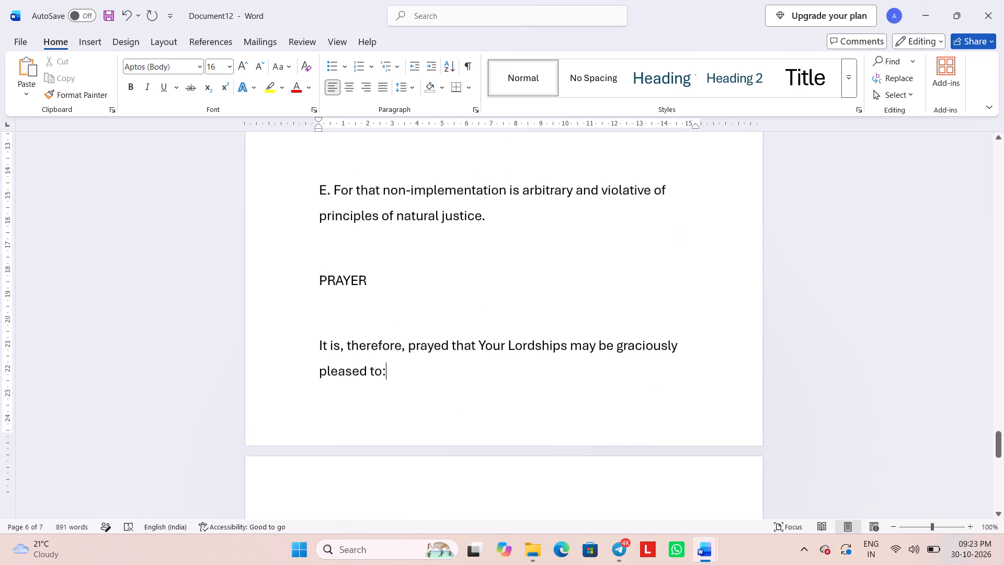
pyautogui.scroll(11, 318, 269)
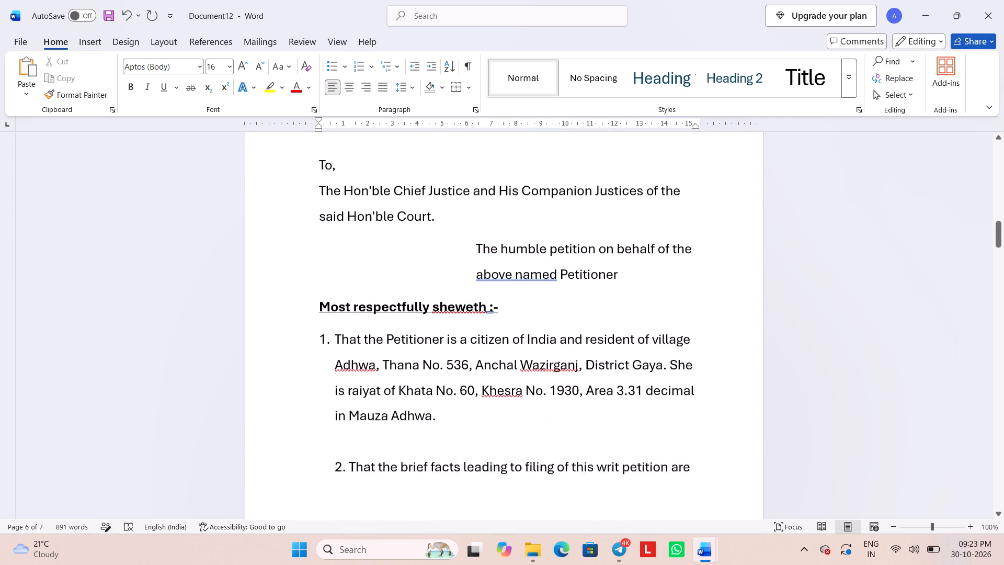
pyautogui.click(448, 367)
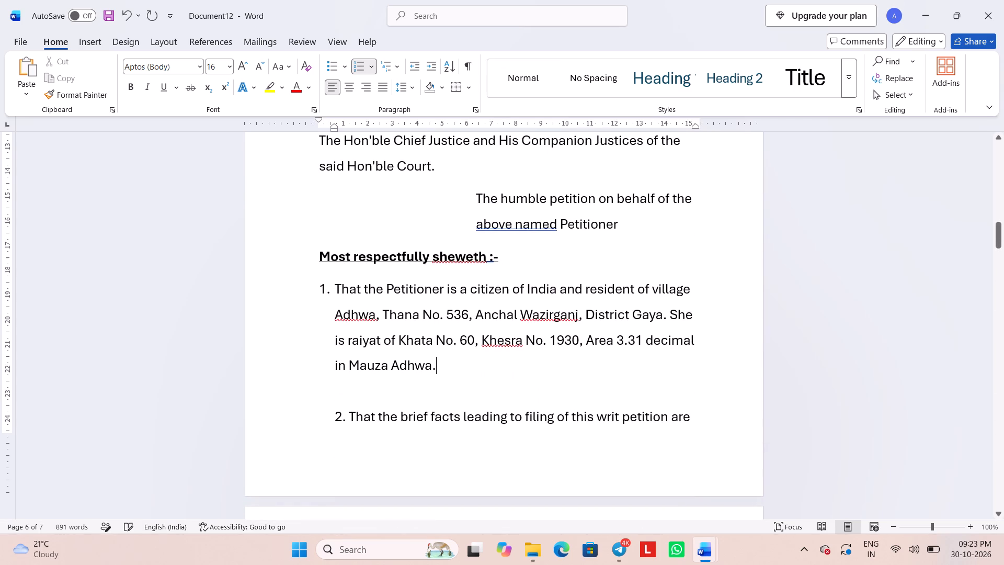
pyautogui.press('Return')
pyautogui.press('BackSpace')
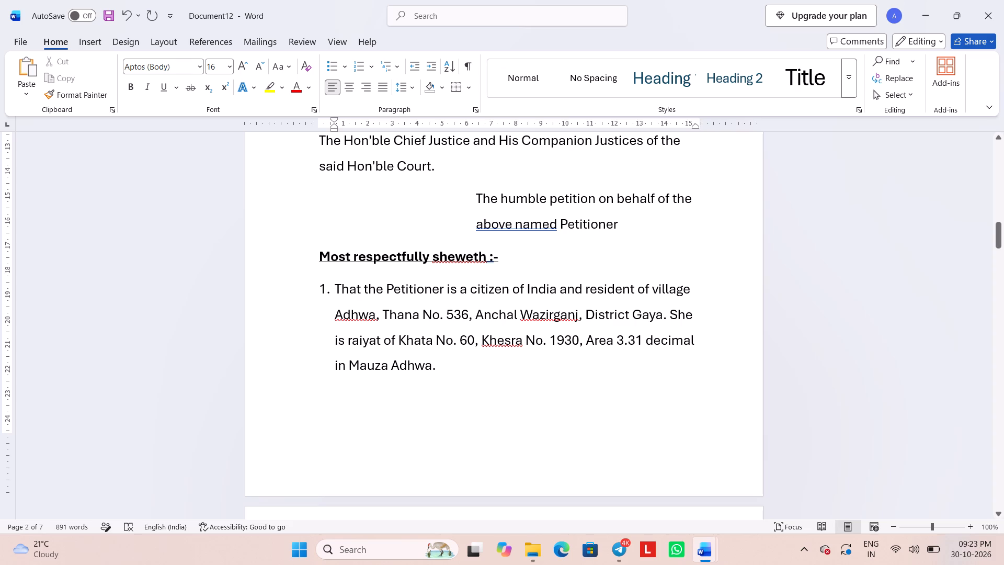
pyautogui.moveTo(457, 384); pyautogui.dragTo(336, 286)
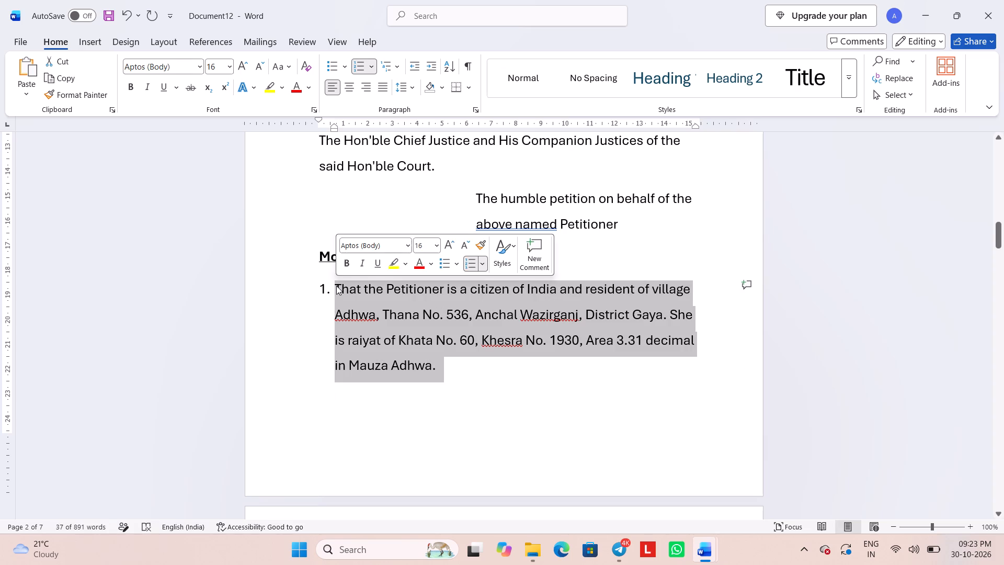
pyautogui.click(336, 286)
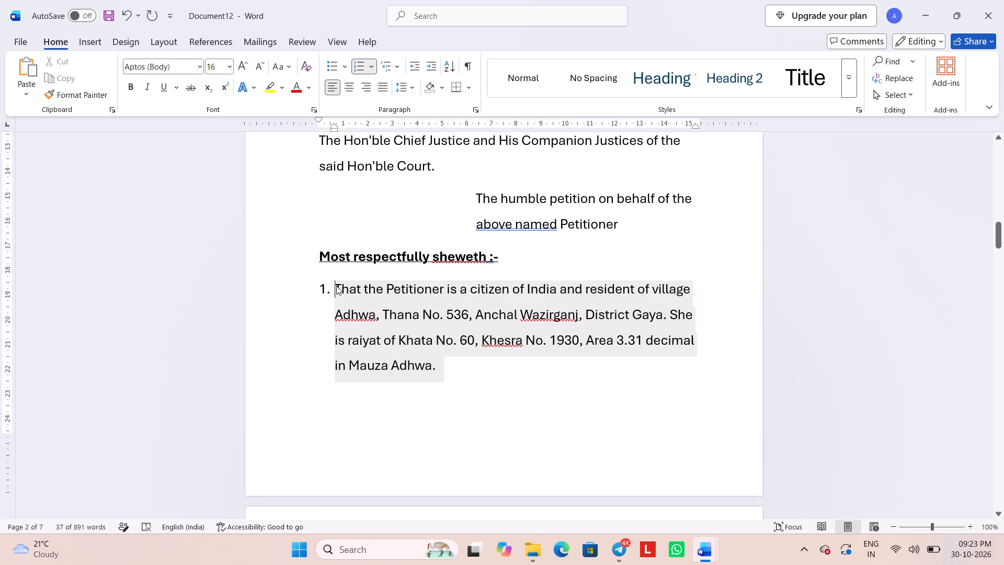
pyautogui.press('Return')
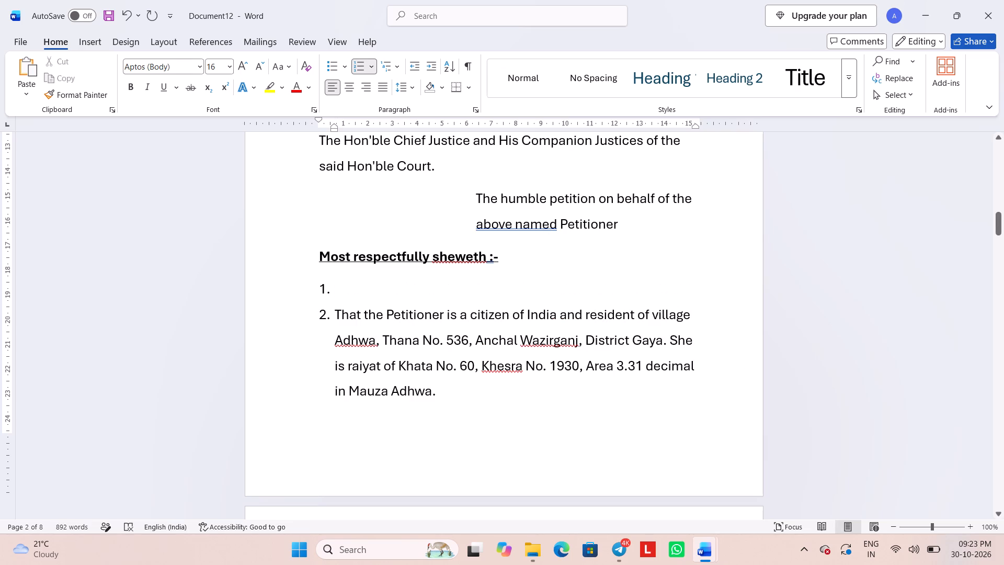
pyautogui.press('BackSpace')
pyautogui.press('Up')
pyautogui.hotkey('ctrl', 'v')
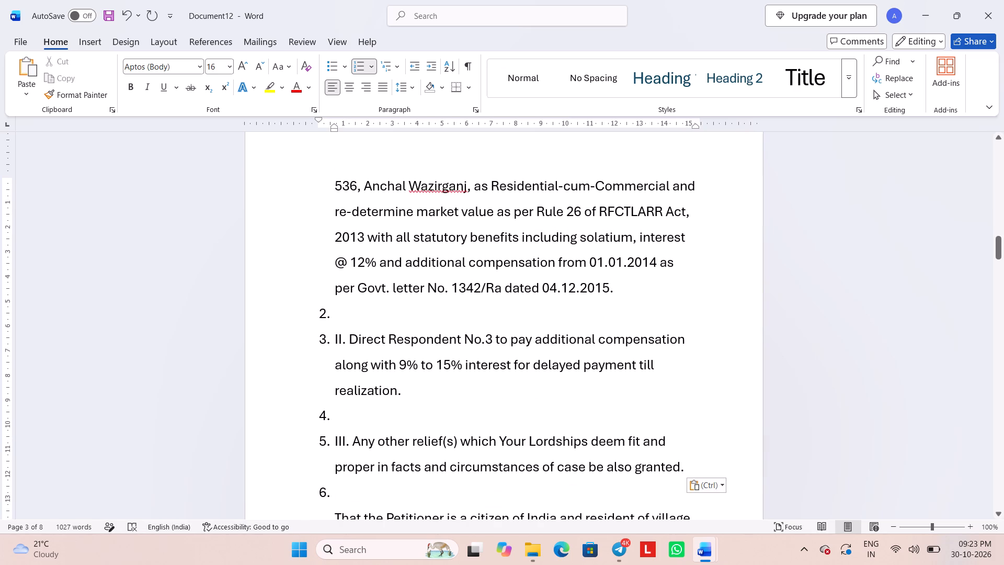
# Remove the automatic numbers from reliefs II and III and the blank line between them, and delete the empty numbered item above relief II.
pyautogui.scroll(-1, 349, 334)
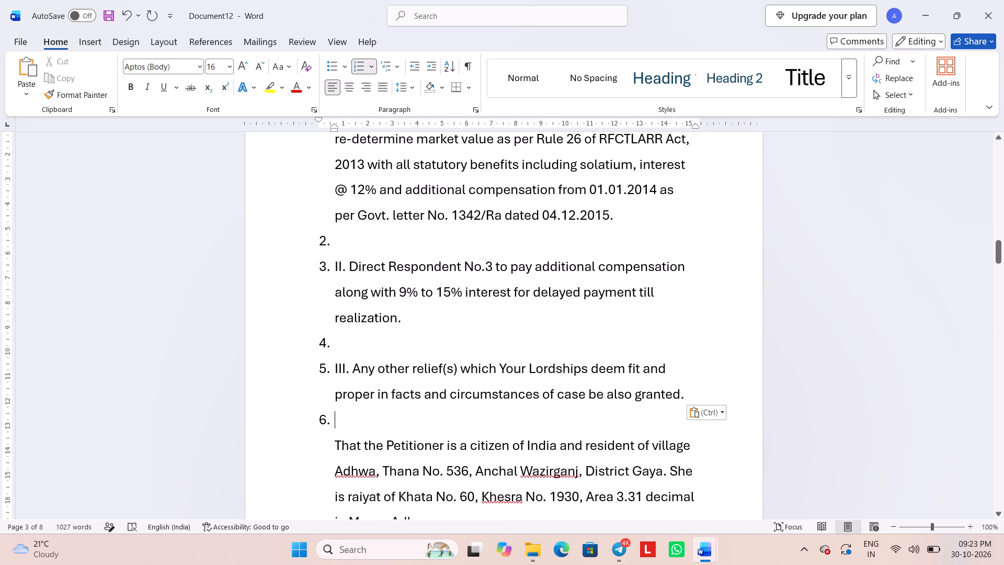
pyautogui.click(333, 367)
pyautogui.press('BackSpace')
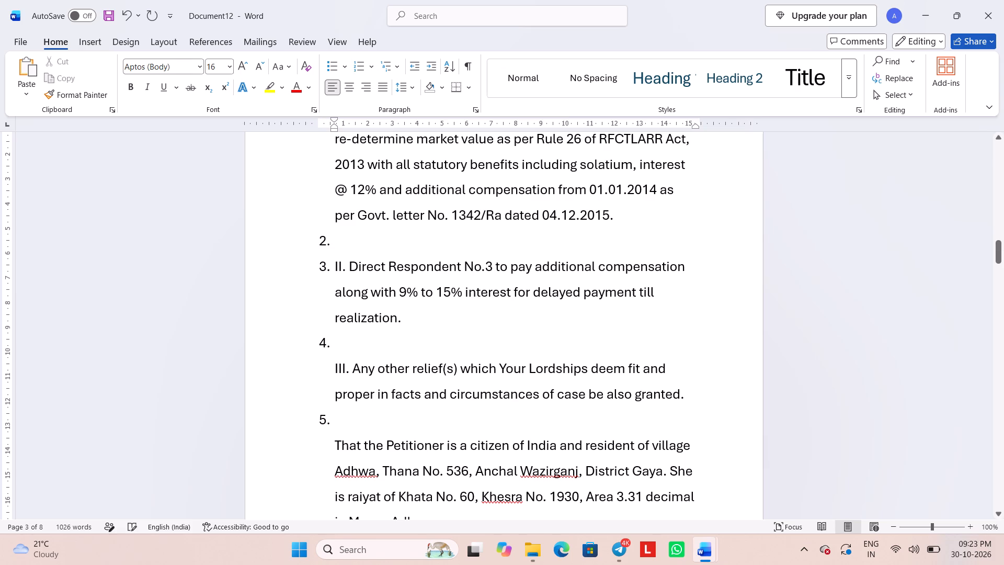
pyautogui.press('Up')
pyautogui.press('BackSpace')
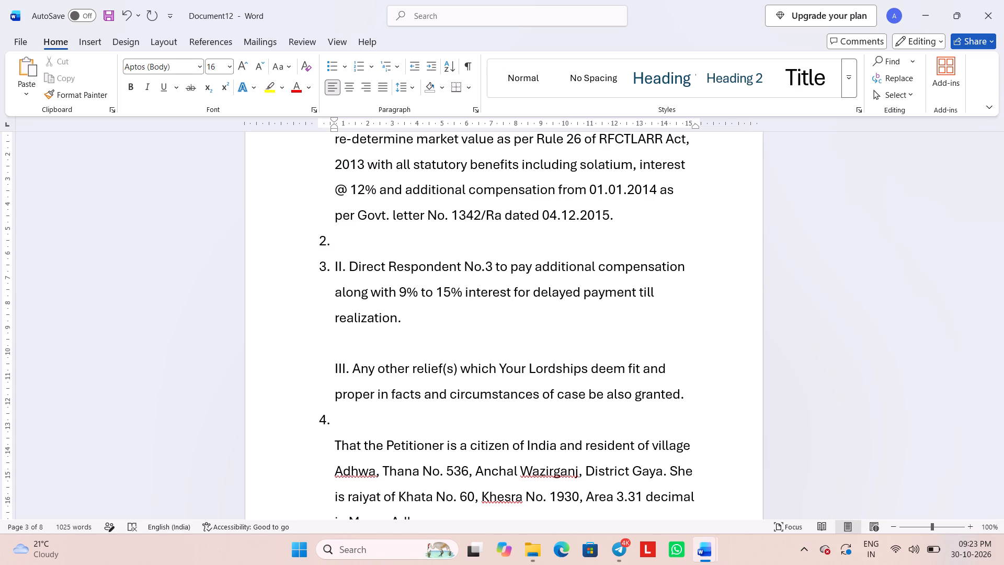
pyautogui.press('Up')
pyautogui.press('Up')
pyautogui.press('Up')
pyautogui.press('BackSpace')
pyautogui.press('Up')
pyautogui.press('\\')
pyautogui.press('BackSpace')
pyautogui.press('BackSpace')
pyautogui.press('BackSpace')
pyautogui.press('BackSpace')
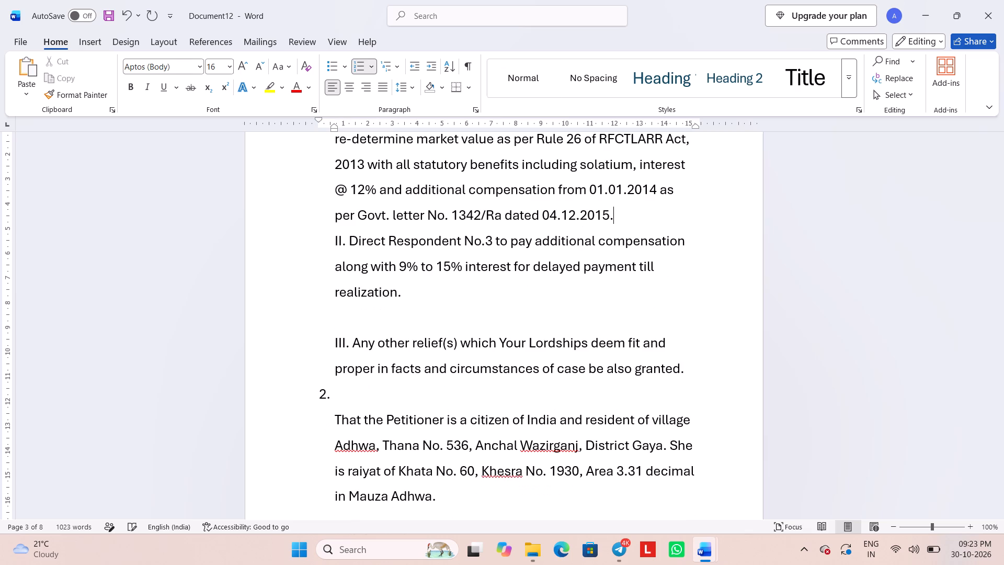
# Delete the empty line above "That the Petitioner is a citizen of India" and remove that paragraph's automatic number.
pyautogui.click(331, 422)
pyautogui.press('BackSpace')
pyautogui.press('BackSpace')
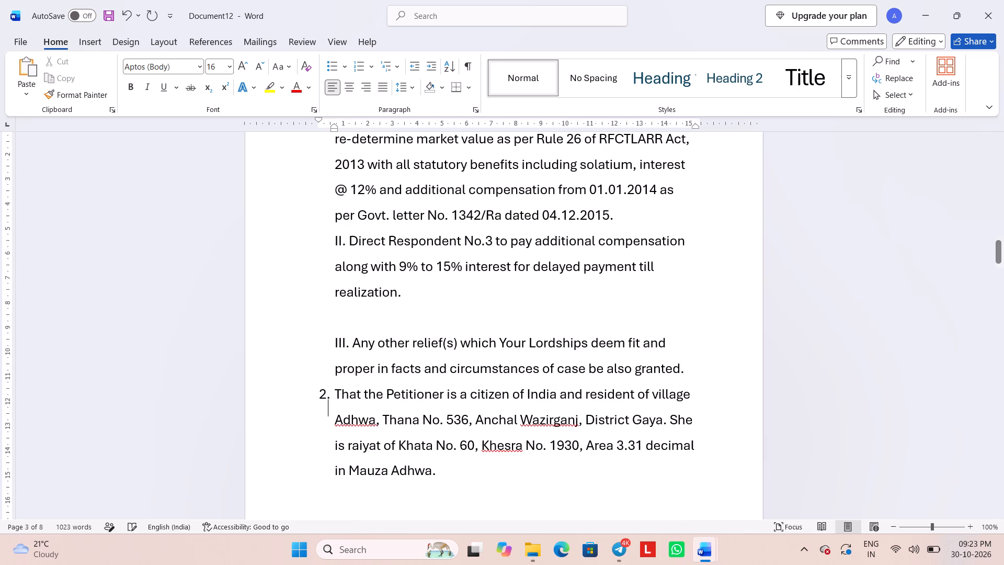
pyautogui.press('BackSpace')
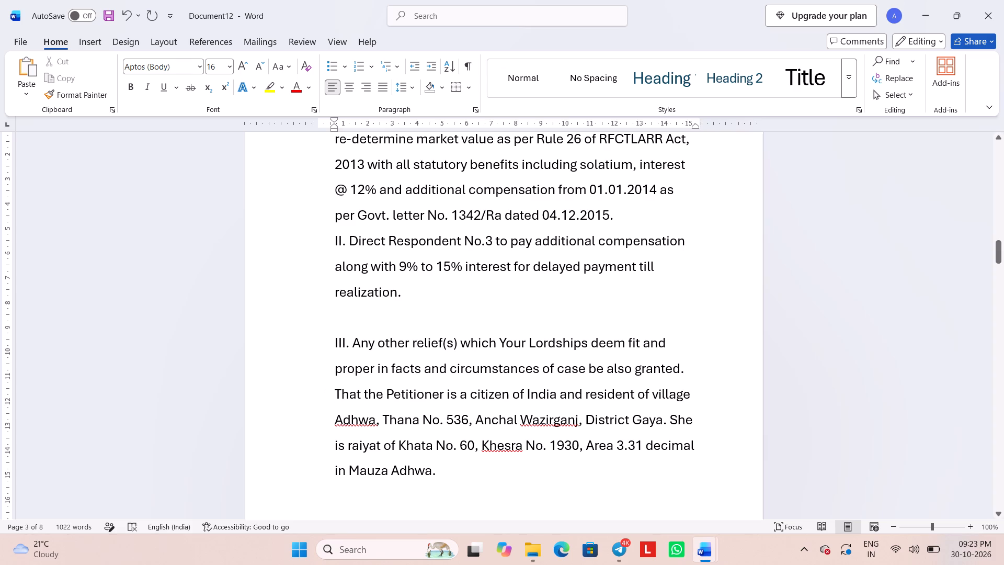
# Delete the blank line between pasted reliefs II and III.
pyautogui.click(338, 331)
pyautogui.press('BackSpace')
pyautogui.press('BackSpace')
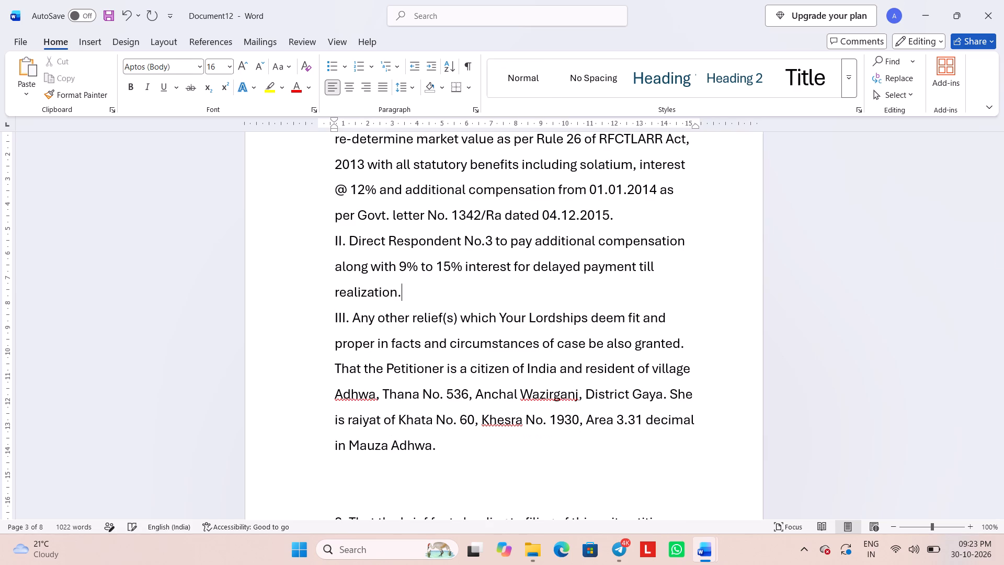
pyautogui.scroll(2, 338, 331)
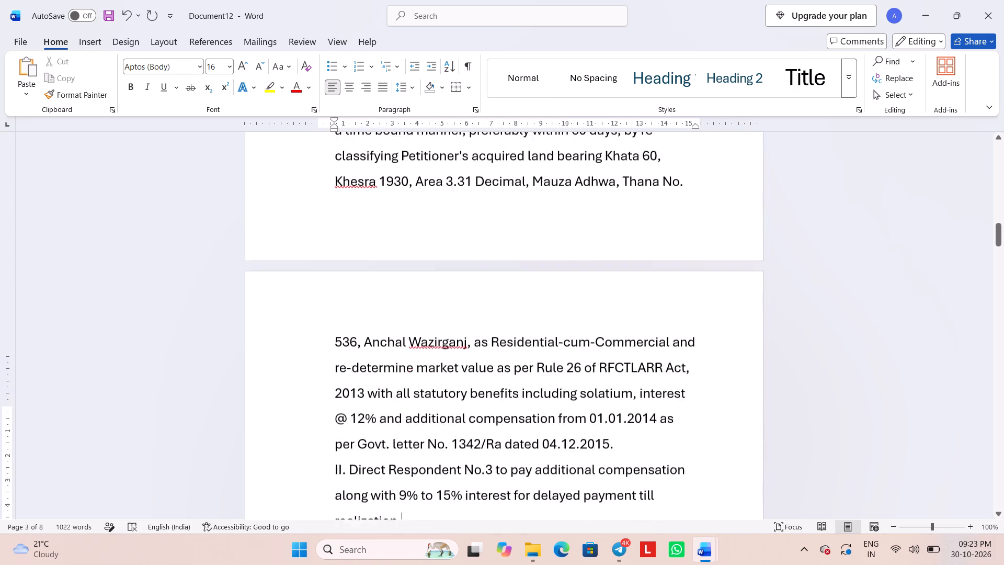
pyautogui.scroll(2, 338, 331)
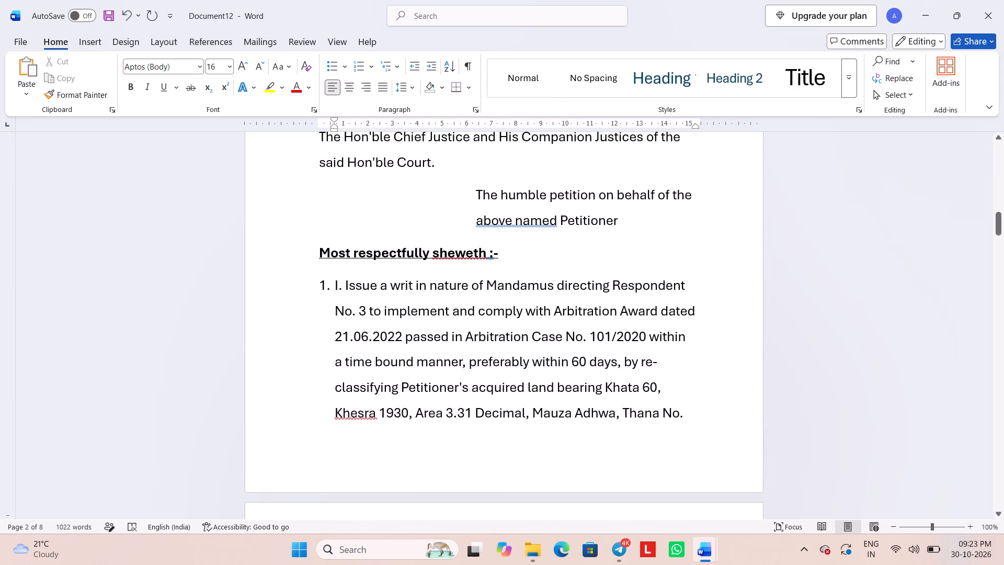
# Move relief I onto its own unnumbered paragraph below, leaving item 1 as an empty numbered line under "Most respectfully sheweth".
pyautogui.click(334, 288)
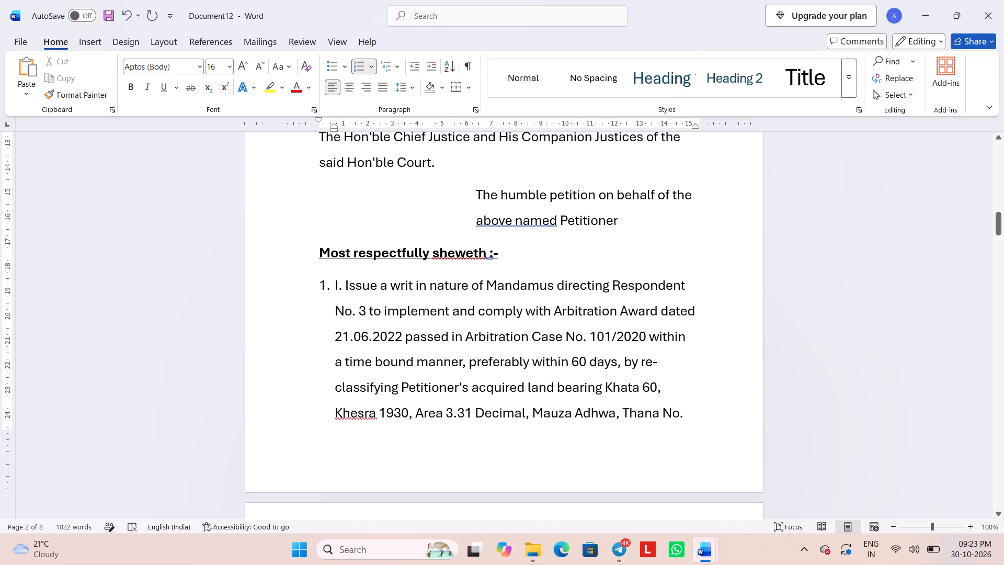
pyautogui.press('Return')
pyautogui.press('BackSpace')
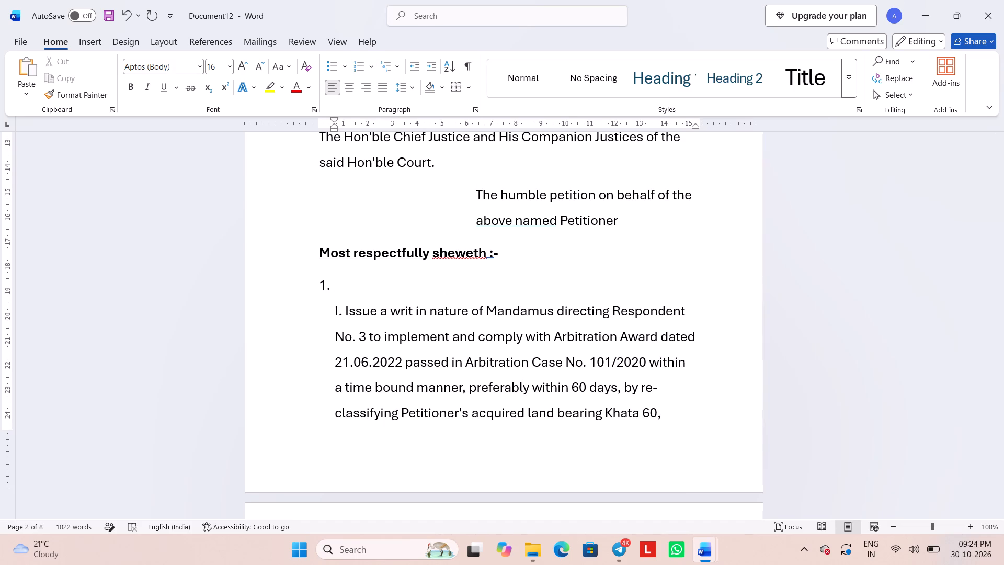
pyautogui.press('Up')
# Enter "That the petitioner seeks indulgence from this Honble court" as the text of item 1.
pyautogui.press('t')
pyautogui.write('hat')
pyautogui.press('space')
pyautogui.write('the petitioner si')
pyautogui.press('BackSpace')
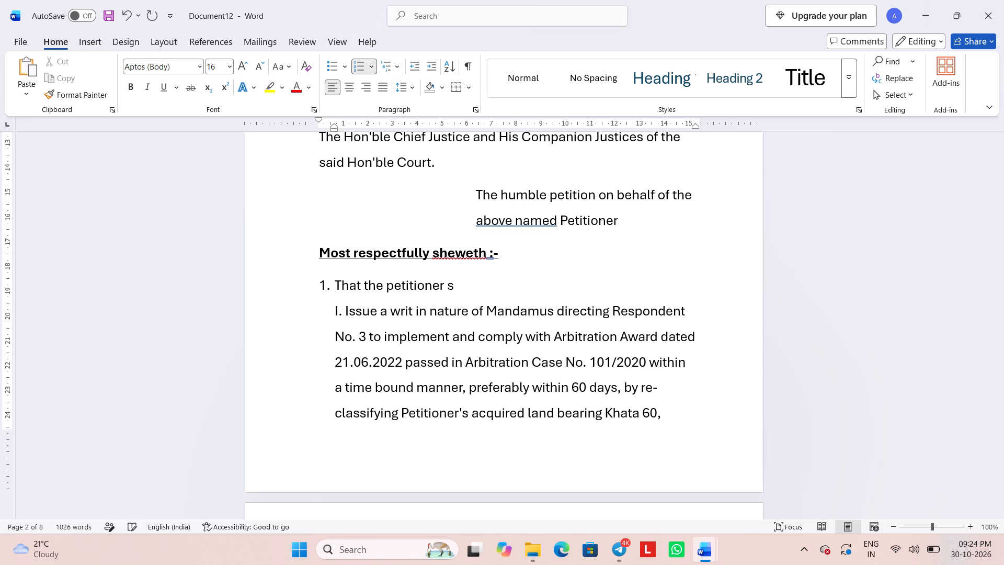
pyautogui.write('eeks')
pyautogui.press('space')
pyautogui.write('in')
pyautogui.write('du')
pyautogui.press('l')
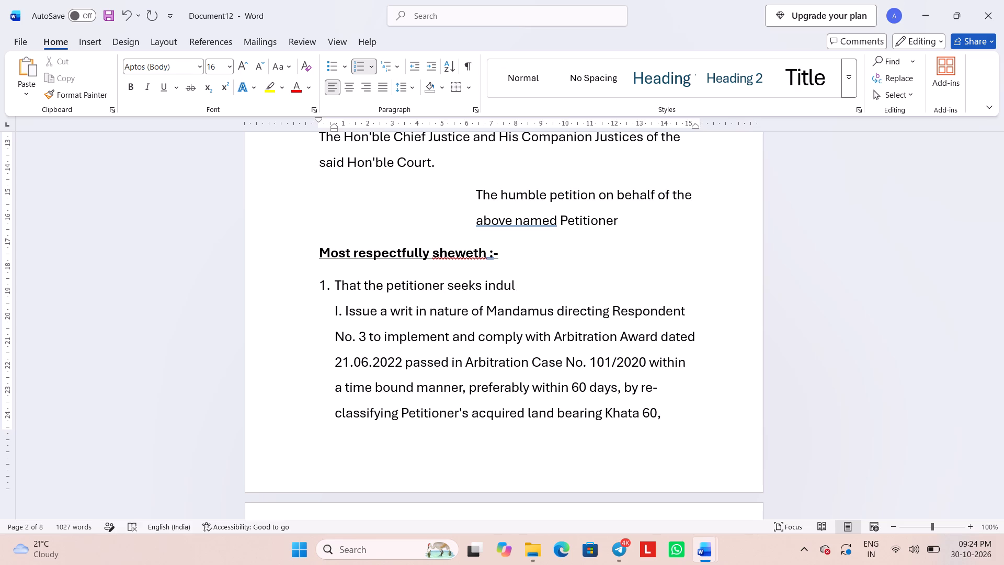
pyautogui.write('ge')
pyautogui.write('nce')
pyautogui.press('space')
pyautogui.write('from this')
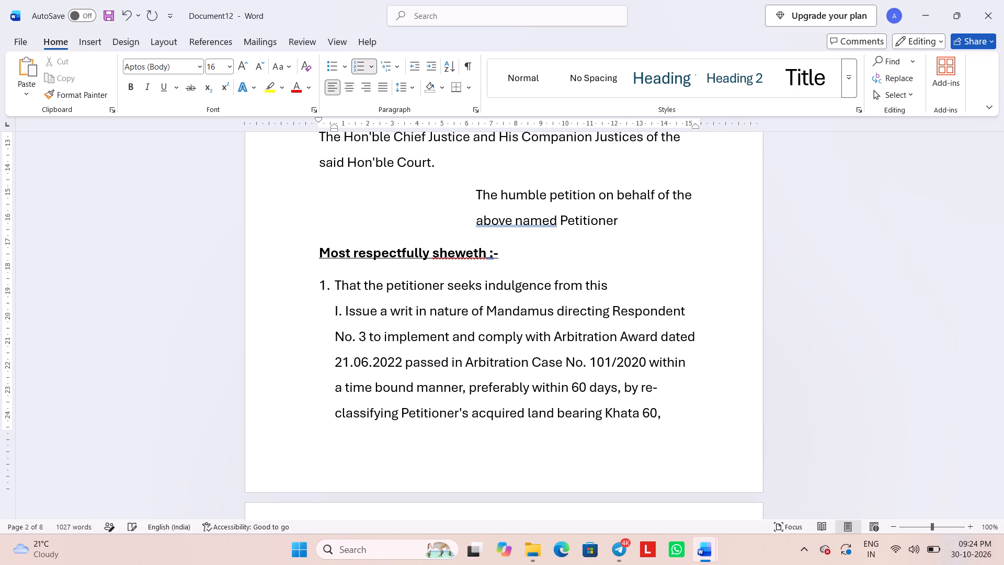
pyautogui.press('space')
pyautogui.write('onble')
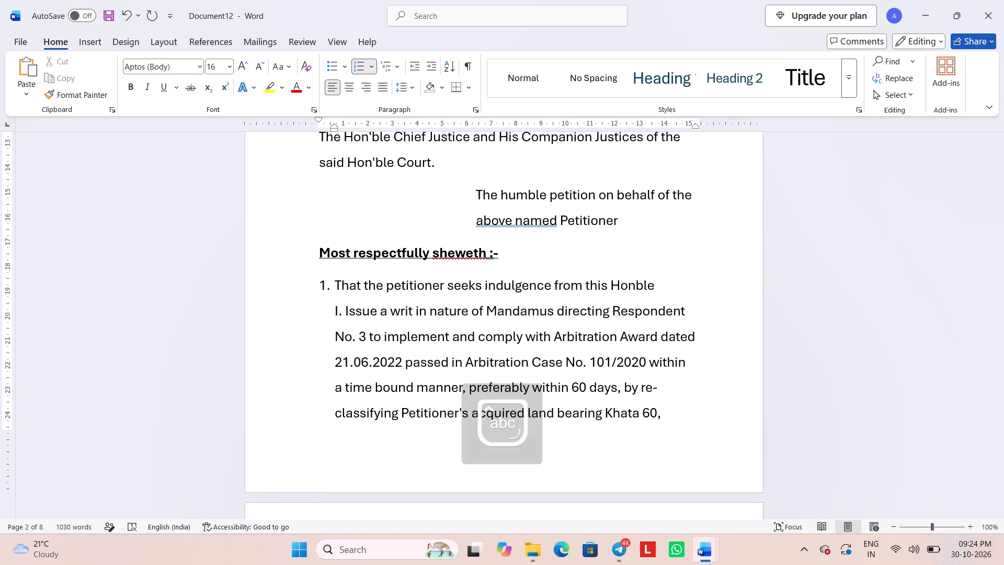
pyautogui.press('space')
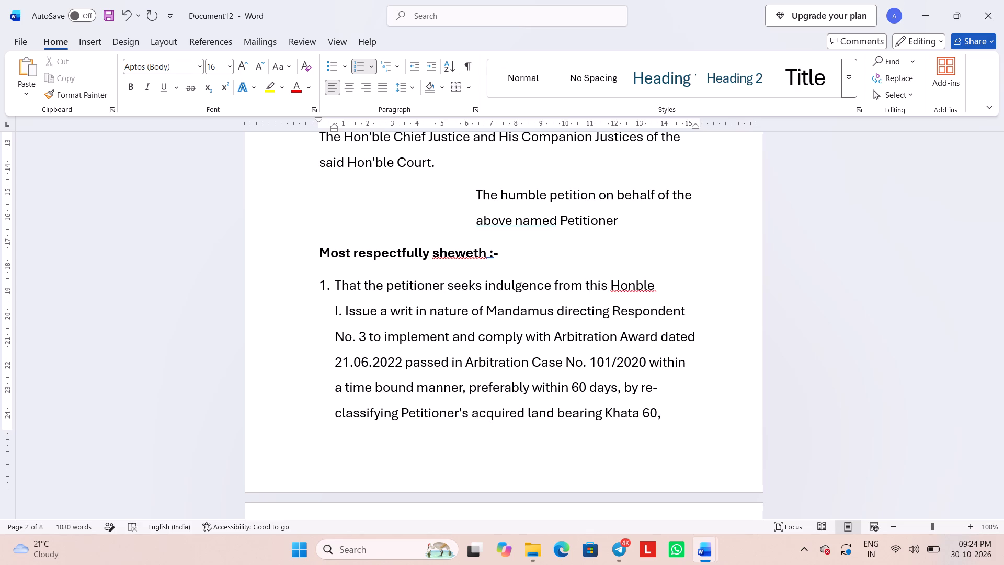
pyautogui.write('court')
pyautogui.press('s')
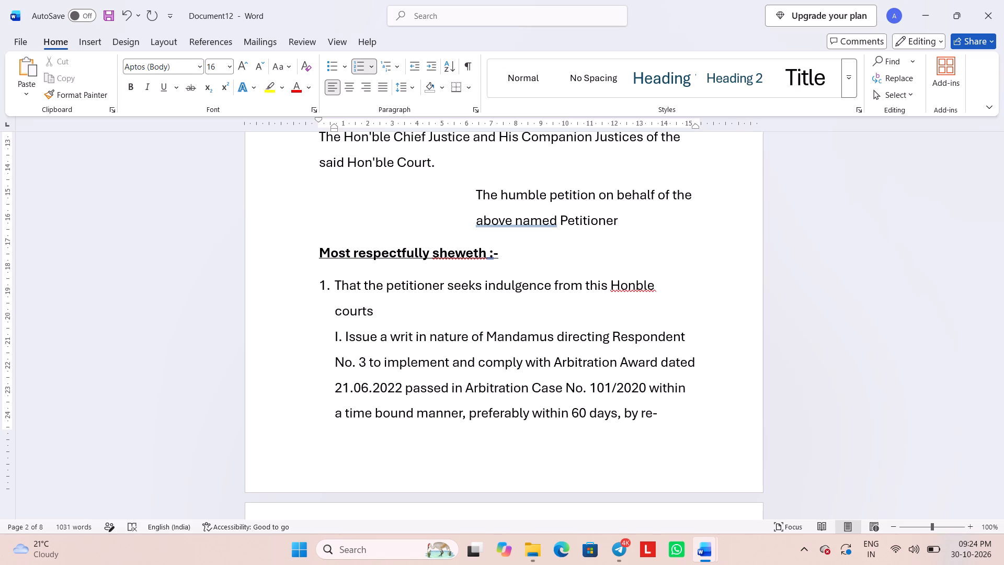
pyautogui.press('BackSpace')
# Continue item 1 with "for the following reliefs", using the suggested spelling for the last word.
pyautogui.press('space')
pyautogui.write('frp')
pyautogui.press('BackSpace')
pyautogui.press('o')
pyautogui.press('BackSpace')
pyautogui.press('BackSpace')
pyautogui.write('or the followi')
pyautogui.write('ng rele')
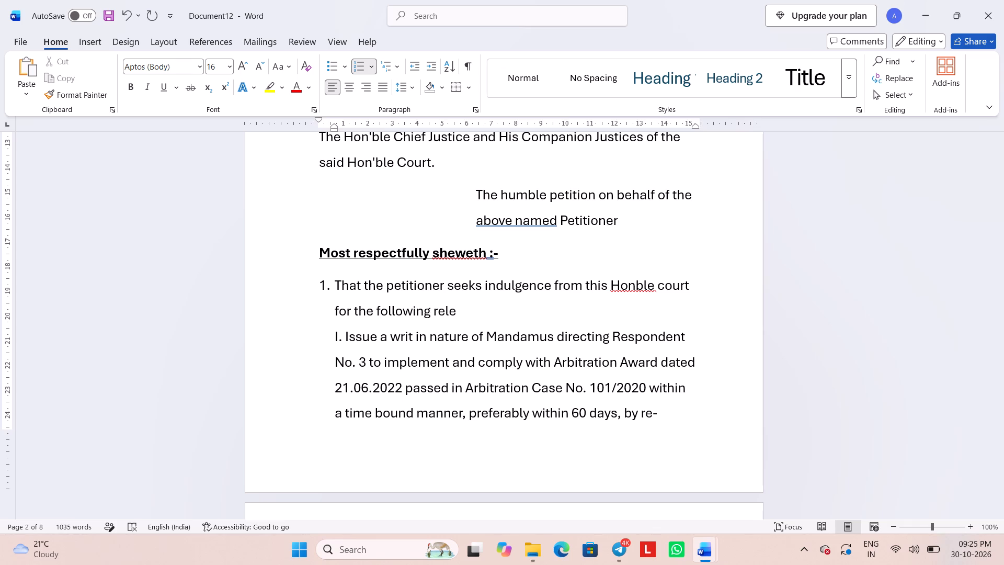
pyautogui.write('ifs')
pyautogui.press('space')
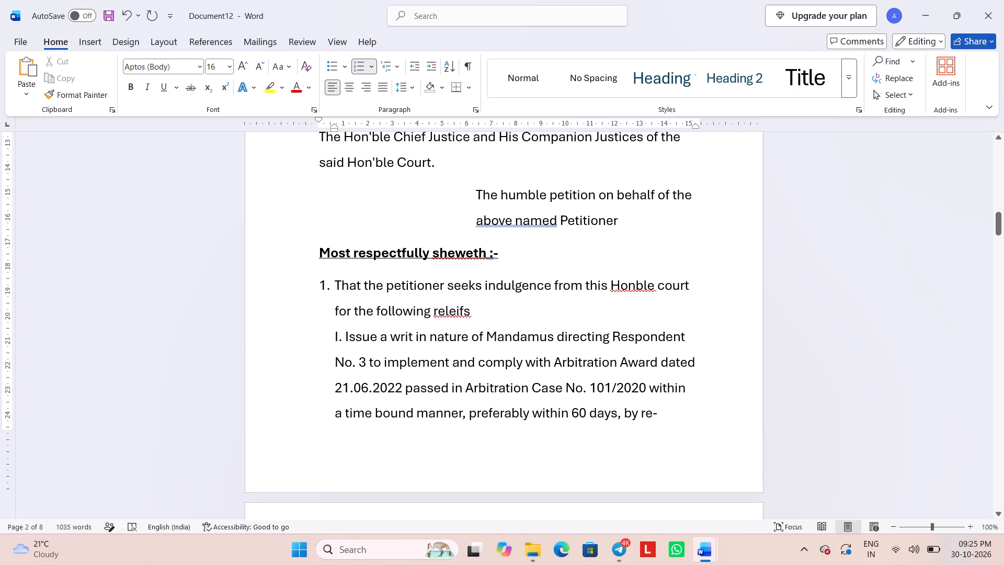
pyautogui.click(453, 313)
pyautogui.rightClick(453, 313)
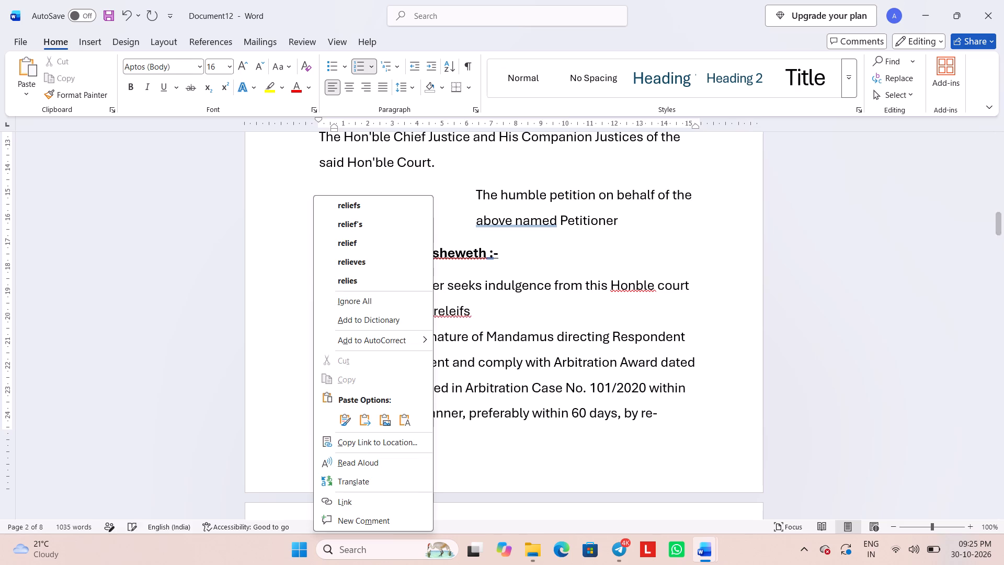
pyautogui.click(385, 210)
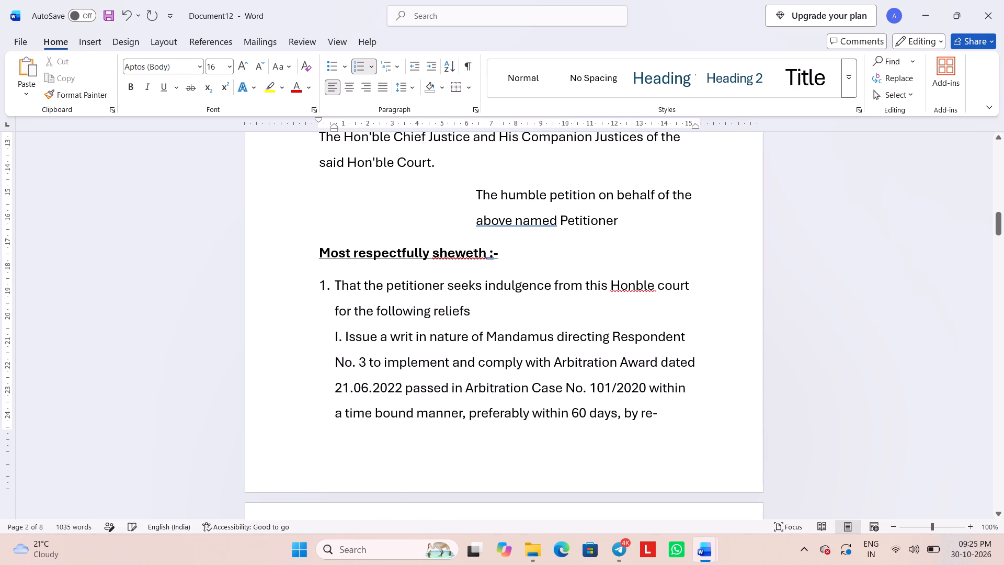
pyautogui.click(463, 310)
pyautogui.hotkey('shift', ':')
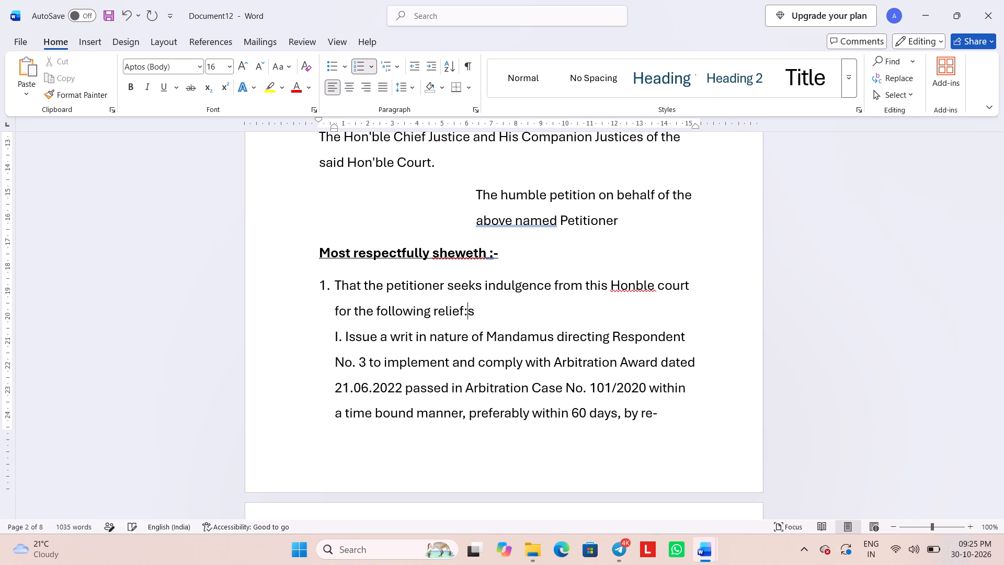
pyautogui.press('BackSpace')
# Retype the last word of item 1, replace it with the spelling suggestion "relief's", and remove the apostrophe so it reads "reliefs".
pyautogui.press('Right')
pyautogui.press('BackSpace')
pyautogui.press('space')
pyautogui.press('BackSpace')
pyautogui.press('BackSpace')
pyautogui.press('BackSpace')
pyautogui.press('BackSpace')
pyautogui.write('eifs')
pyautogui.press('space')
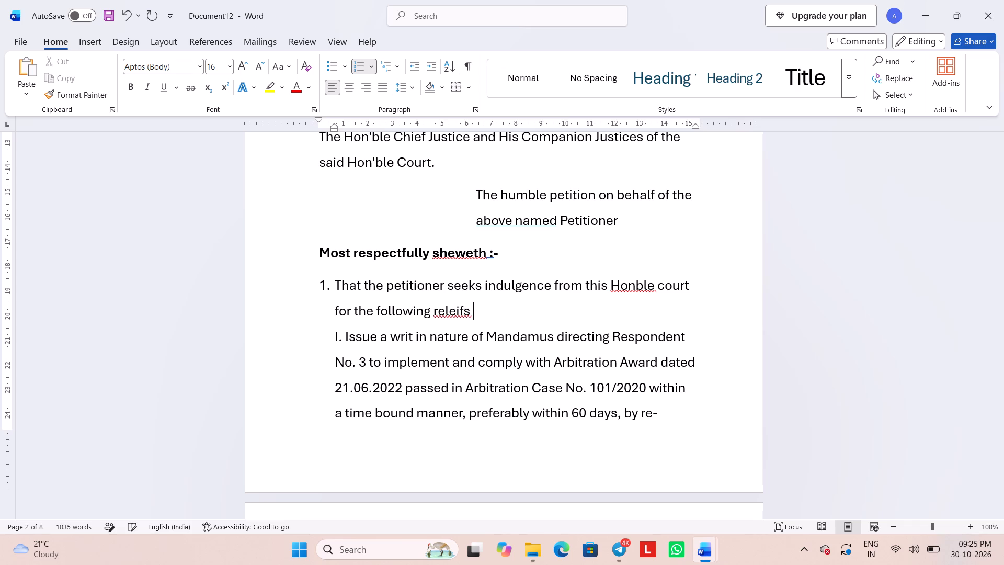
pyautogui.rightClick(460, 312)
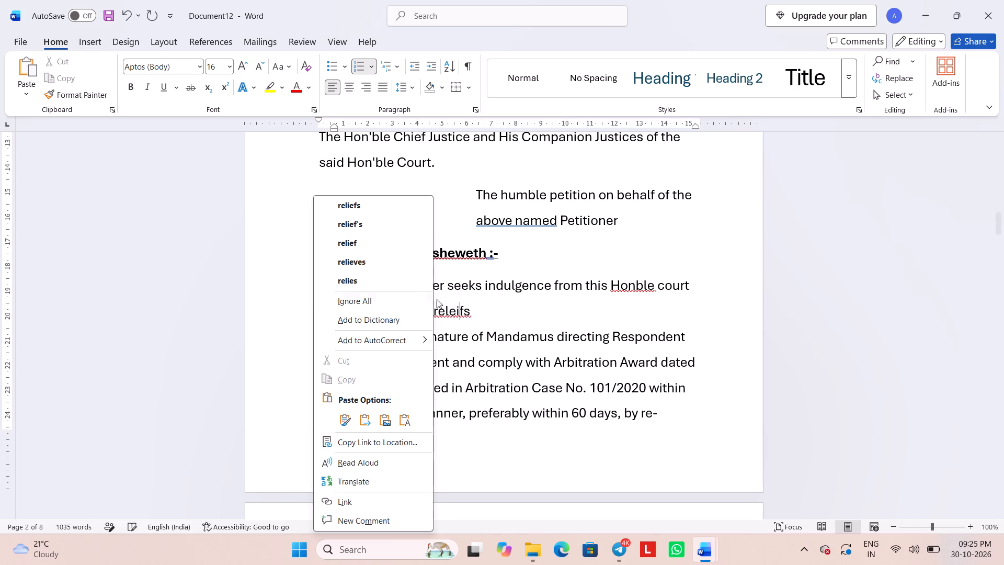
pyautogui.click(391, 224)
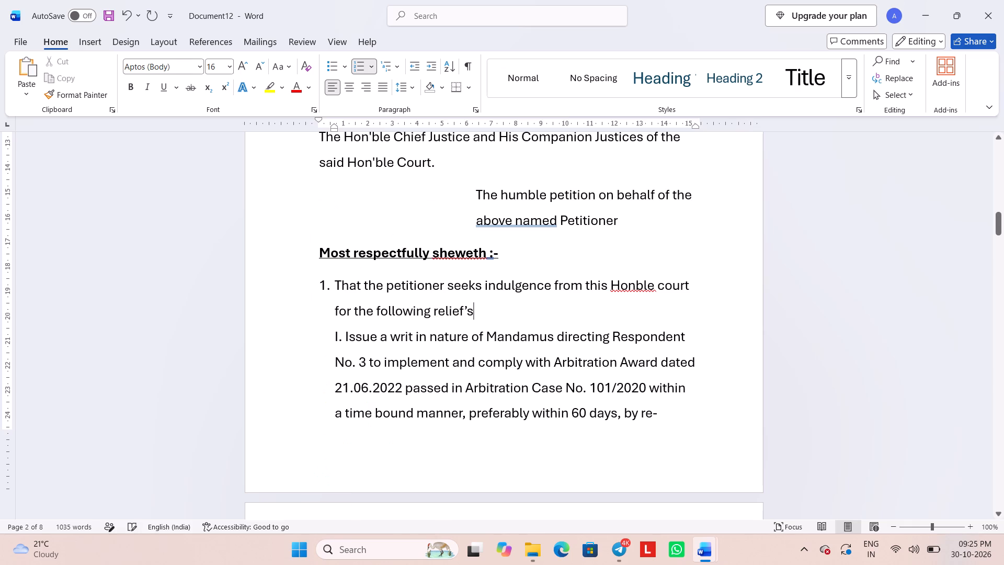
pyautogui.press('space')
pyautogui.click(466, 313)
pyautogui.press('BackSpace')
# Add ":-" after "reliefs" at the end of item 1.
pyautogui.click(488, 312)
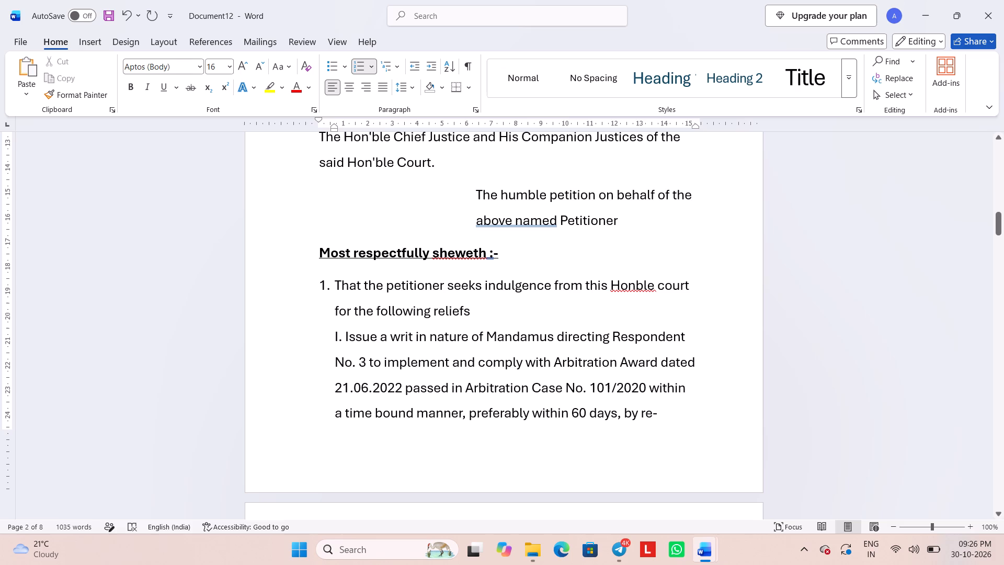
pyautogui.press('Right')
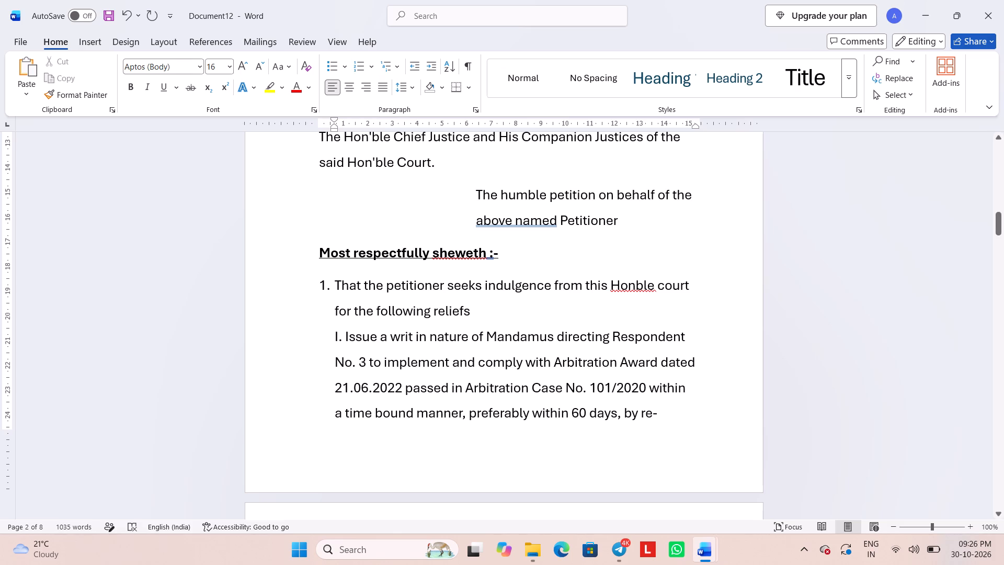
pyautogui.click(475, 312)
pyautogui.press('BackSpace')
pyautogui.hotkey('shift', ':')
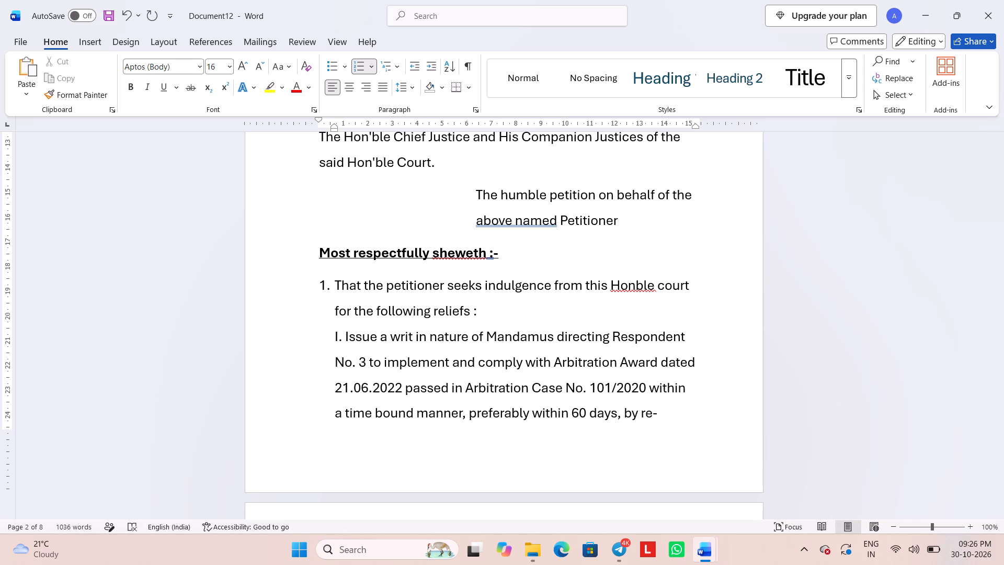
pyautogui.press('-')
# Number the paragraph starting "That the Petitioner is a citizen of India" as item 2 of the list.
pyautogui.scroll(-3, 359, 376)
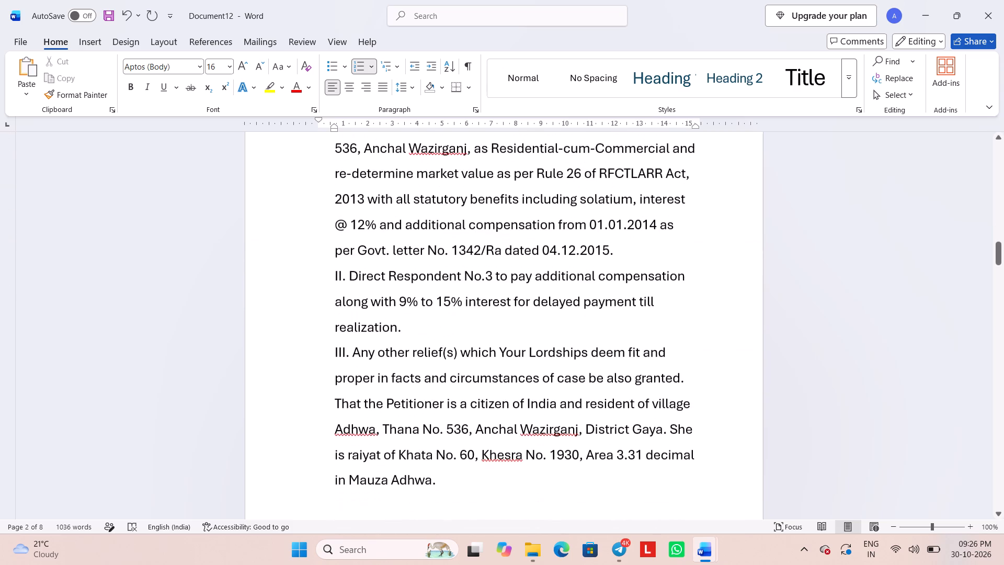
pyautogui.scroll(-1, 359, 376)
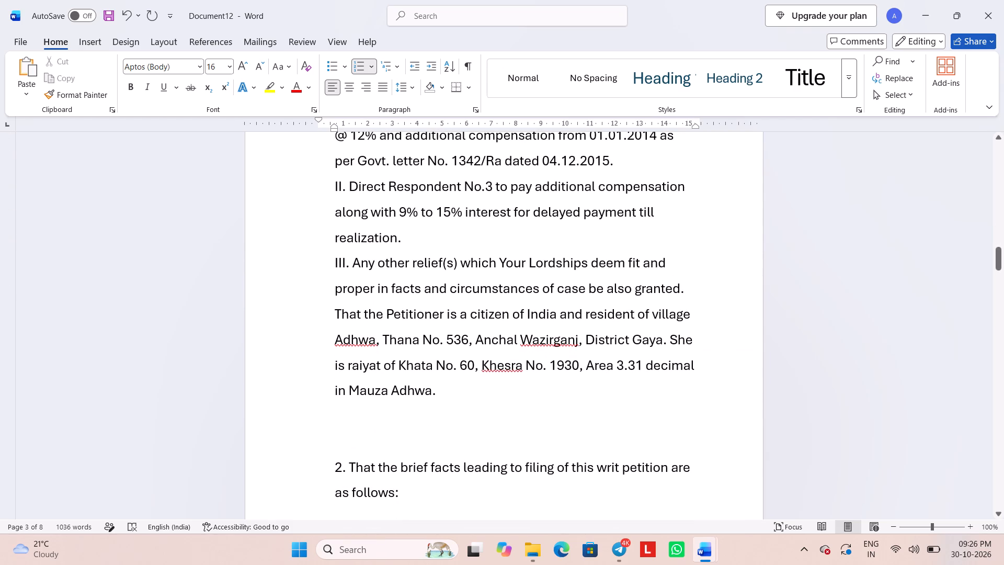
pyautogui.click(359, 453)
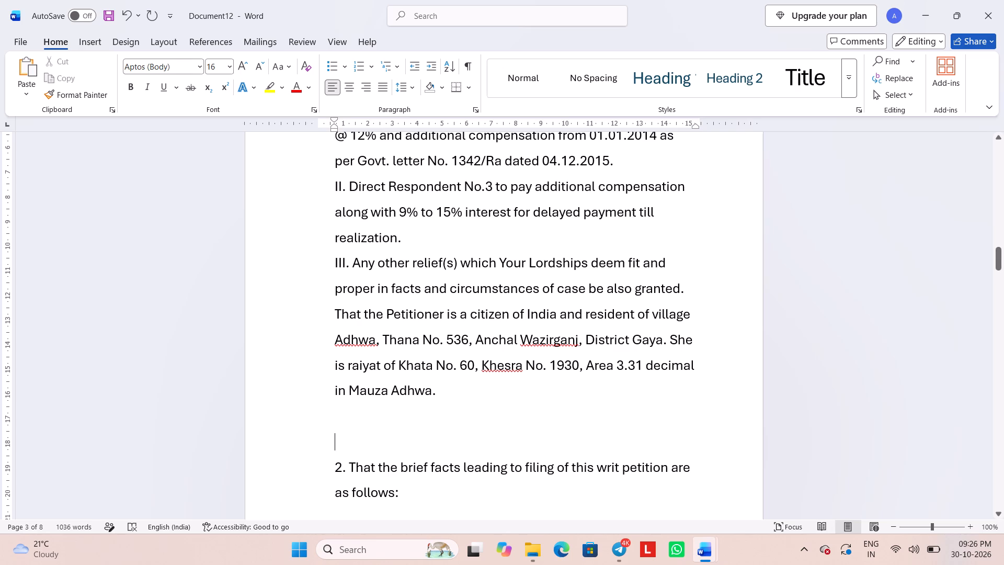
pyautogui.click(351, 263)
pyautogui.click(338, 324)
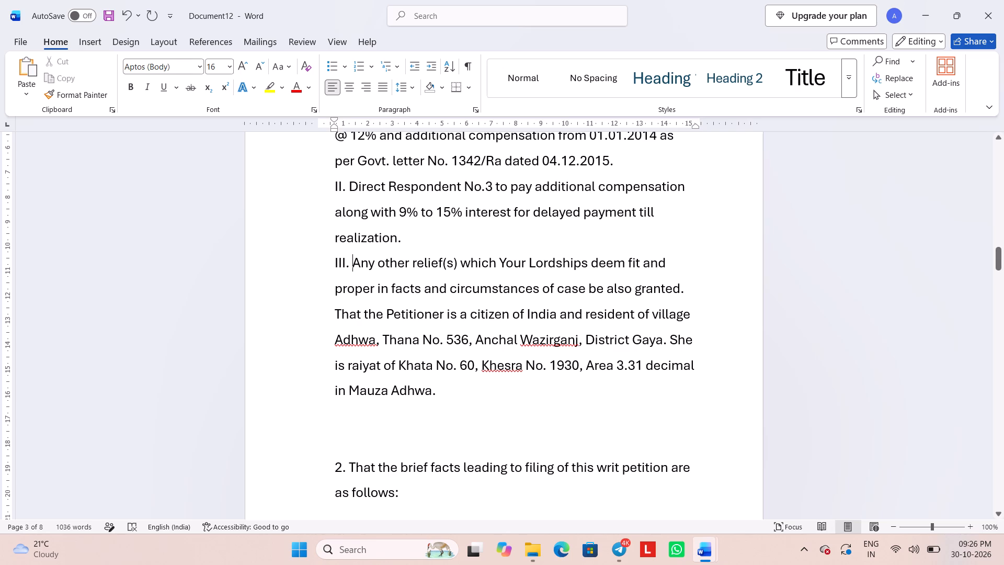
pyautogui.click(334, 318)
pyautogui.write('2.')
pyautogui.press('space')
# Make "That the brief facts leading to filing" automatic item 3, removing its typed "2." and the blank lines above and below it.
pyautogui.scroll(-1, 373, 354)
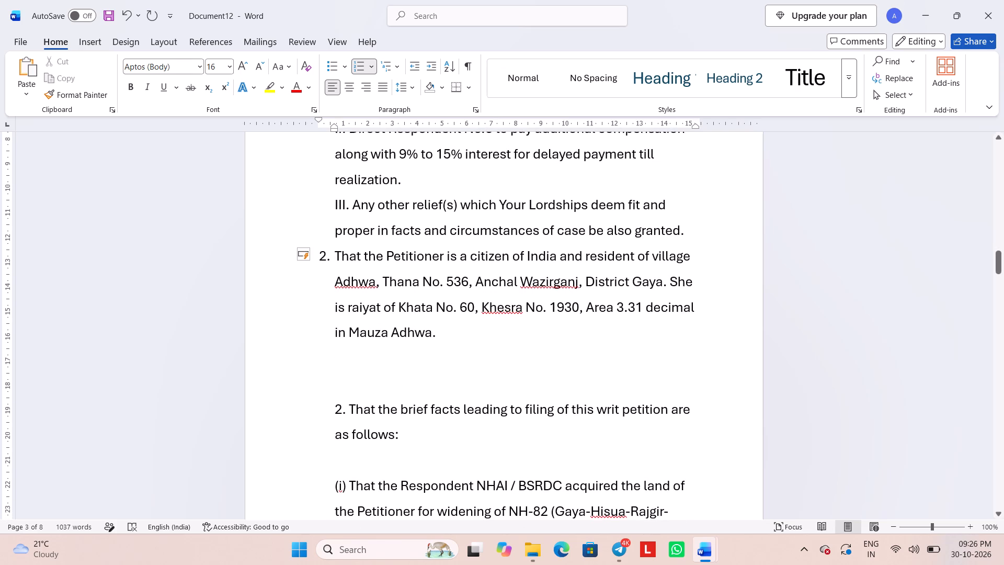
pyautogui.click(349, 415)
pyautogui.press('BackSpace')
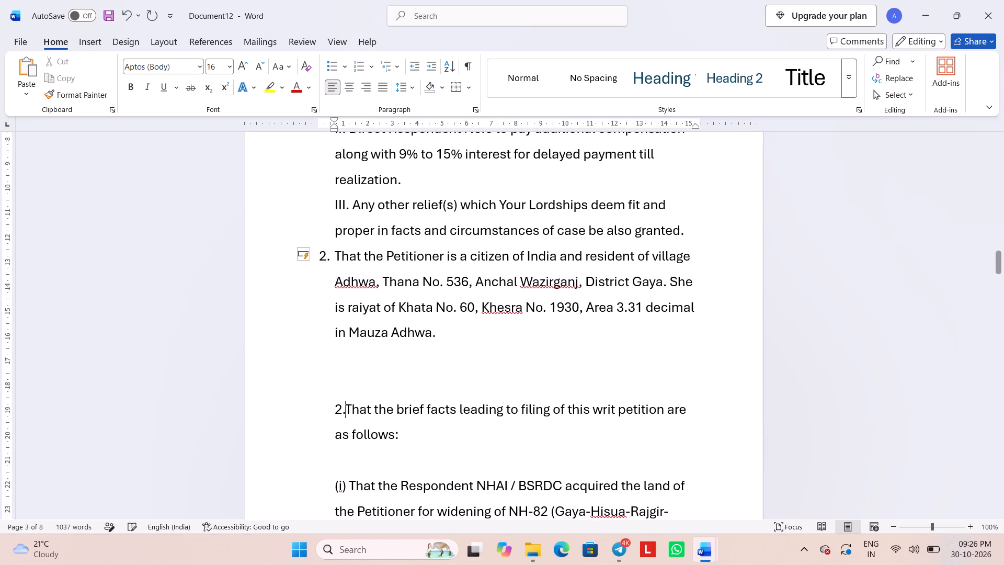
pyautogui.press('BackSpace')
pyautogui.press('BackSpace')
pyautogui.press('BackSpace')
pyautogui.press('BackSpace')
pyautogui.press('BackSpace')
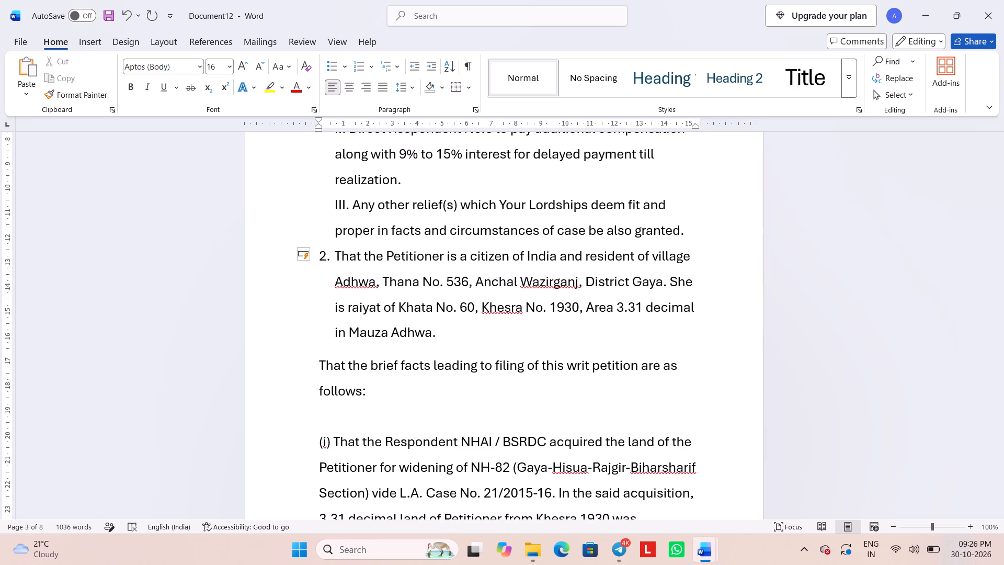
pyautogui.press('BackSpace')
pyautogui.press('Return')
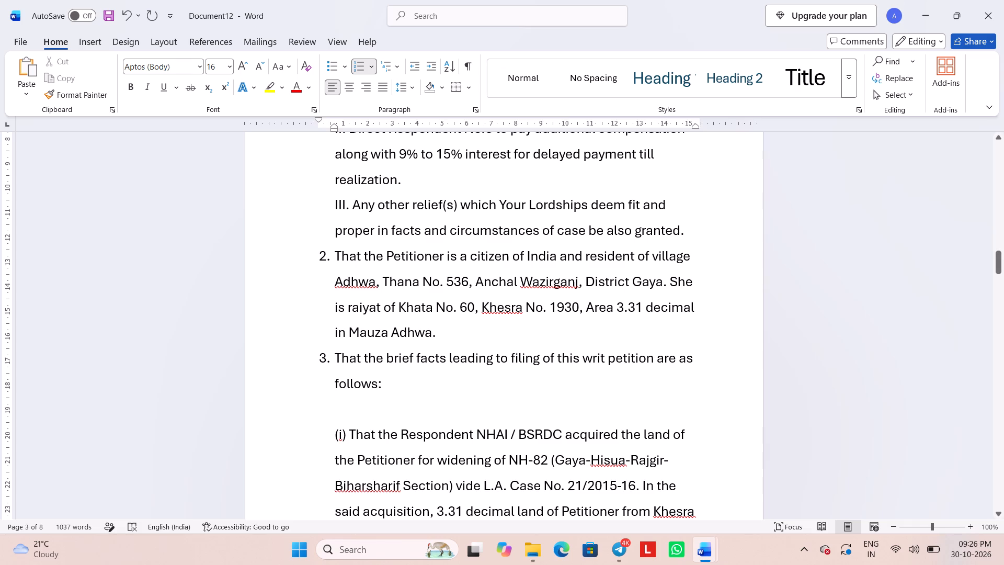
pyautogui.click(345, 415)
pyautogui.press('BackSpace')
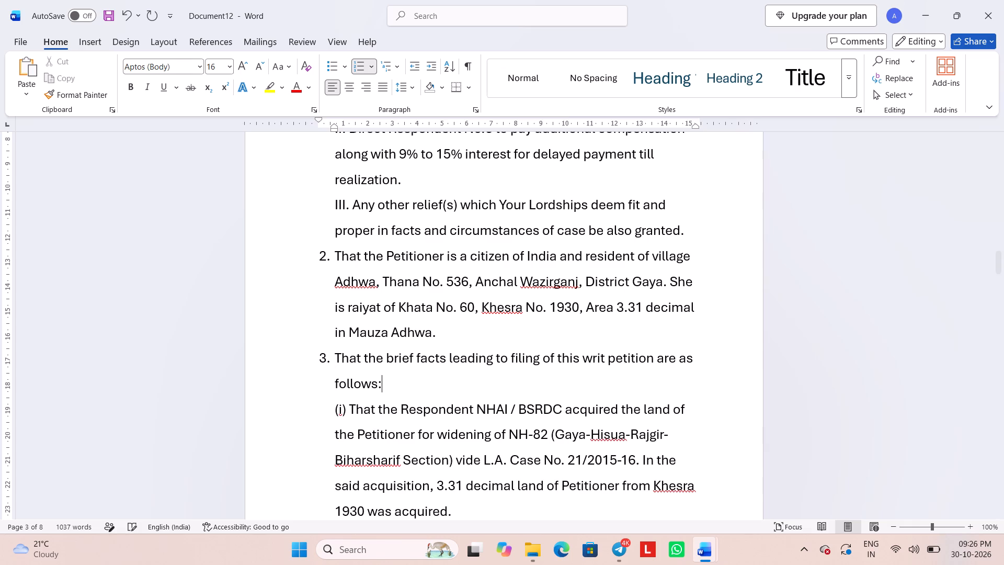
# Delete the "brief facts" sentence and the "(i)" marker so item 3 starts with "That the Respondent NHAI / BSRDC acquired the land".
pyautogui.scroll(-1, 424, 453)
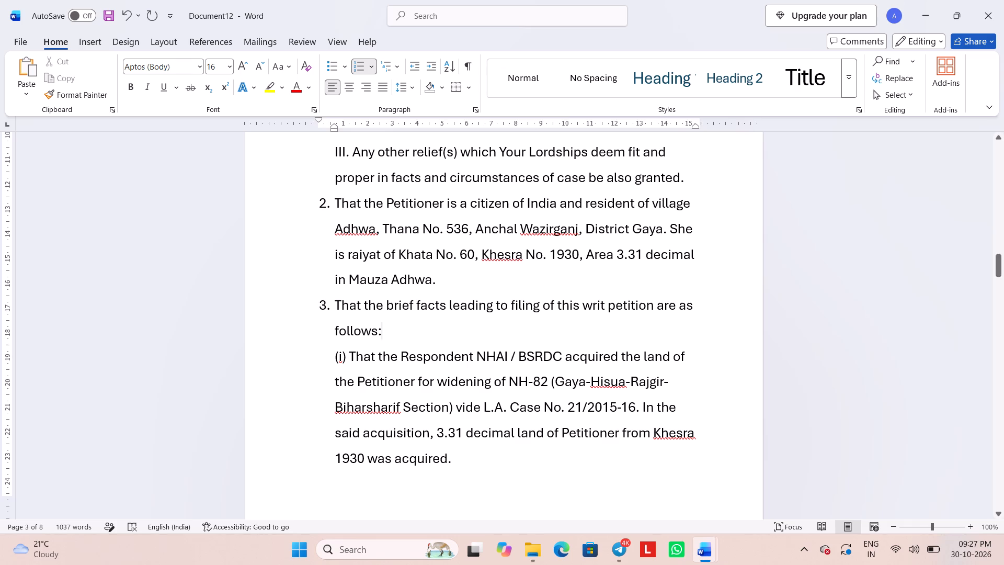
pyautogui.moveTo(402, 354); pyautogui.dragTo(369, 310)
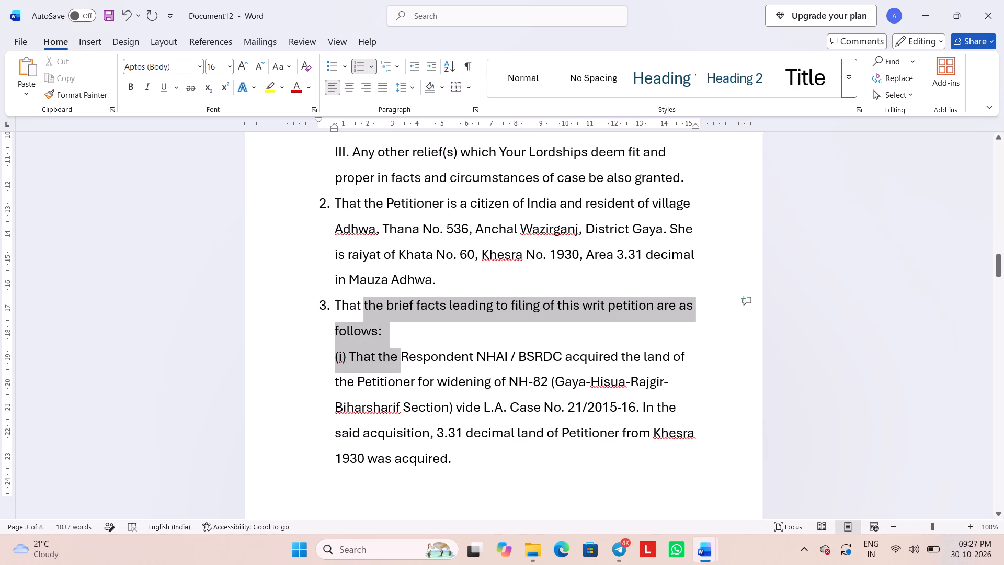
pyautogui.moveTo(369, 310); pyautogui.dragTo(338, 300)
pyautogui.click(338, 300)
pyautogui.moveTo(338, 300); pyautogui.dragTo(361, 356)
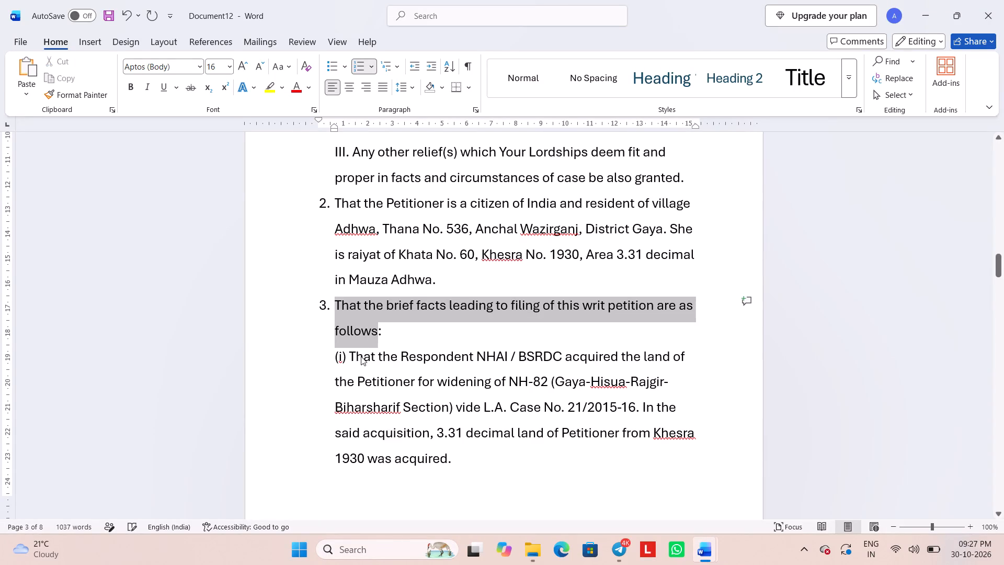
pyautogui.moveTo(361, 356); pyautogui.dragTo(351, 355)
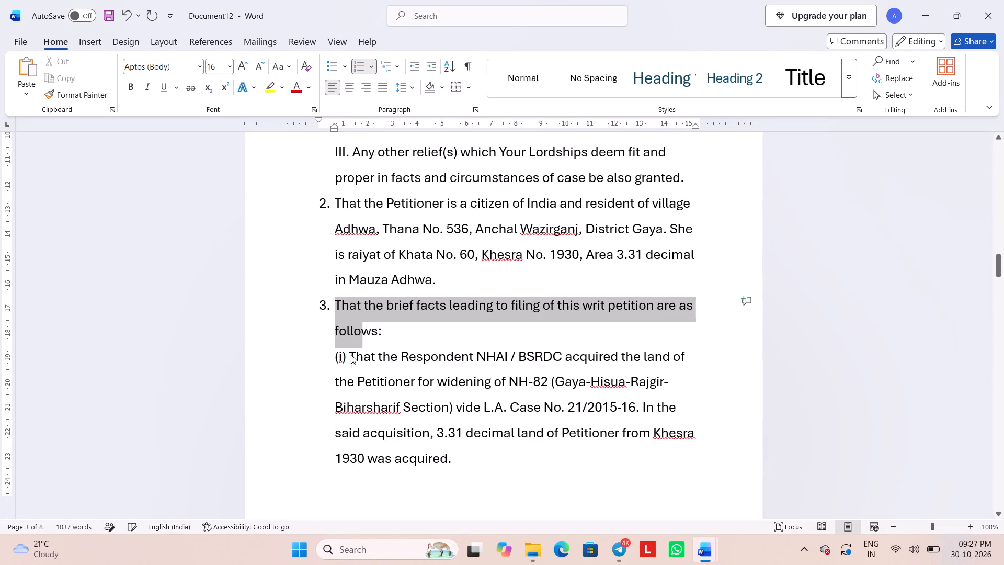
pyautogui.moveTo(351, 355); pyautogui.dragTo(391, 340)
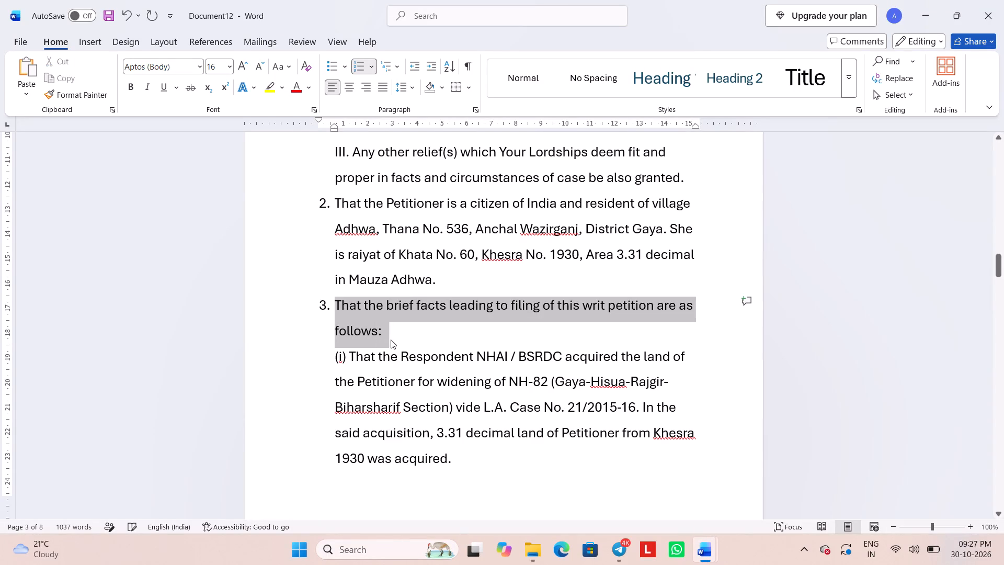
pyautogui.moveTo(391, 340); pyautogui.dragTo(391, 339)
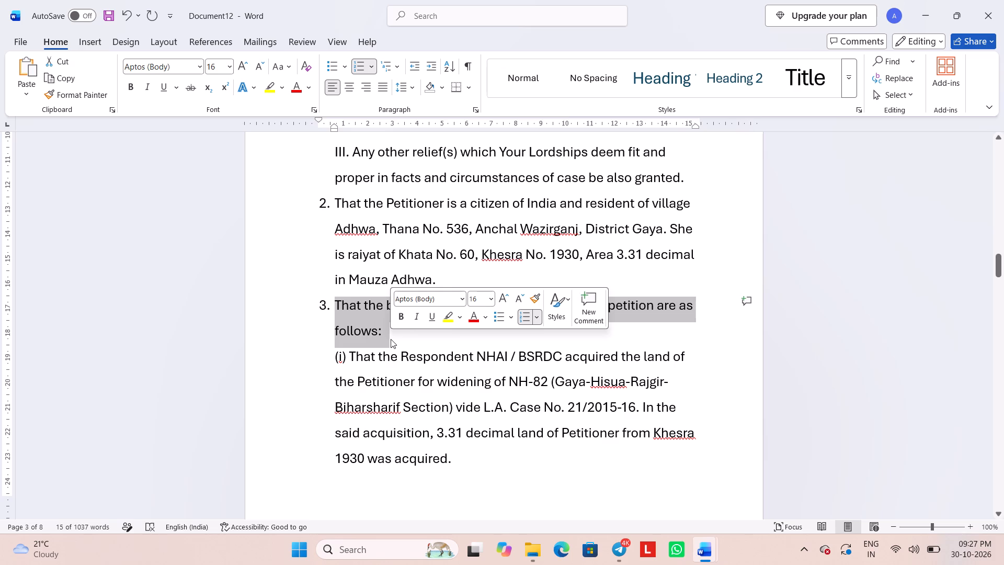
pyautogui.press('BackSpace')
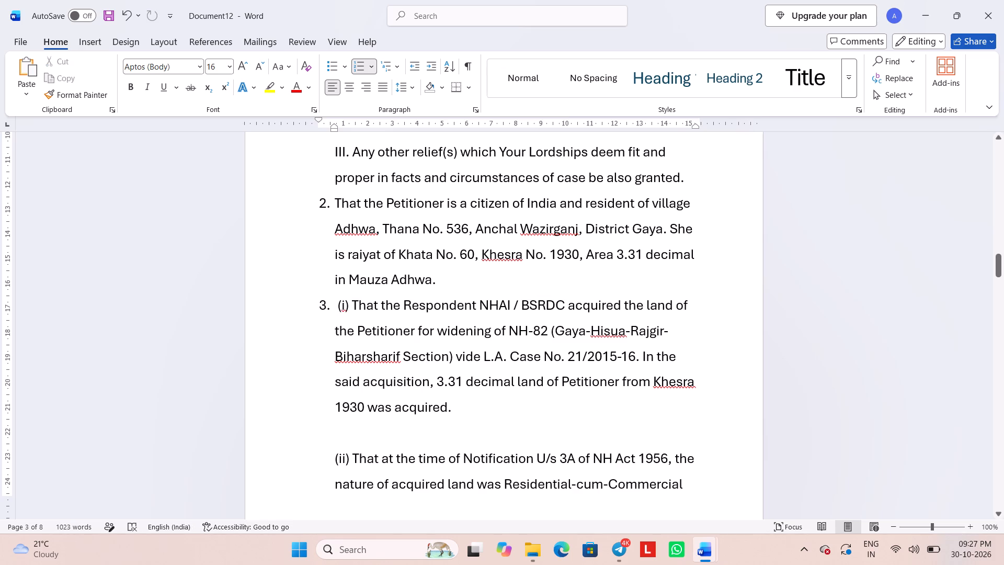
pyautogui.press('Delete')
pyautogui.press('Delete')
pyautogui.press('Delete')
pyautogui.press('Delete')
pyautogui.press('Delete')
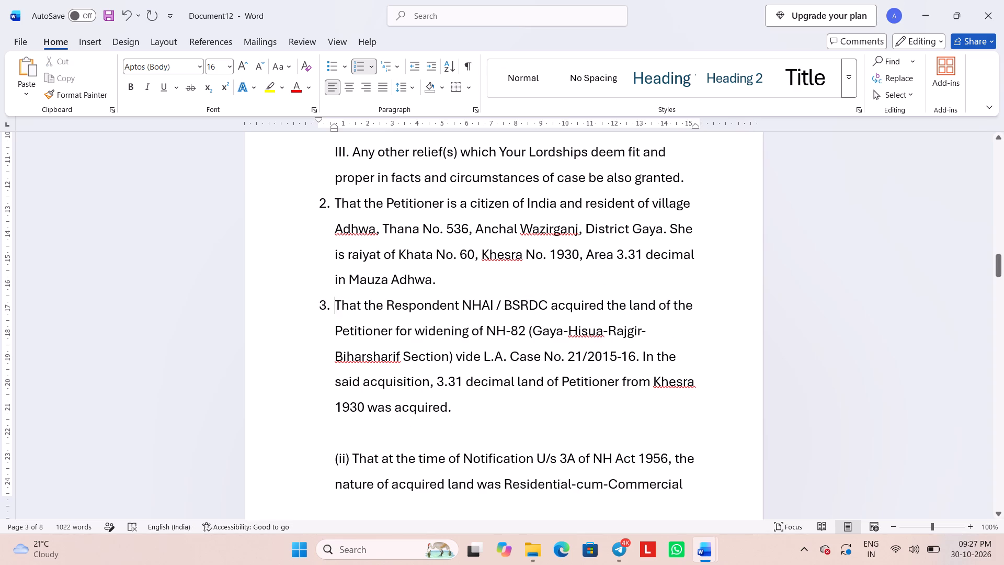
# Turn paragraph (ii), "That at the time of Notification", into item 4, removing its "(ii)" marker and the blank line above.
pyautogui.scroll(-1, 465, 415)
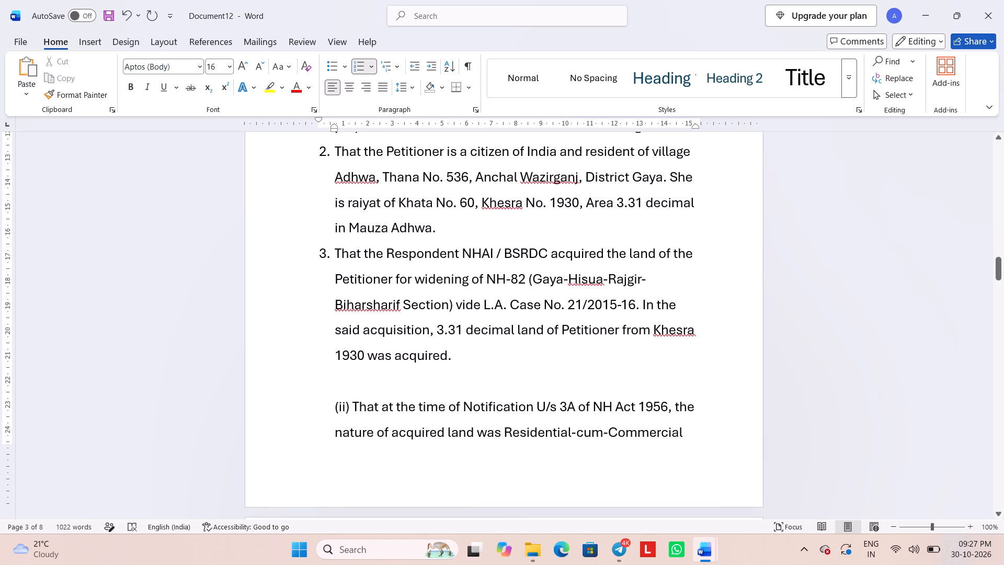
pyautogui.click(353, 409)
pyautogui.press('BackSpace')
pyautogui.press('BackSpace')
pyautogui.press('BackSpace')
pyautogui.press('BackSpace')
pyautogui.press('BackSpace')
pyautogui.press('BackSpace')
pyautogui.press('BackSpace')
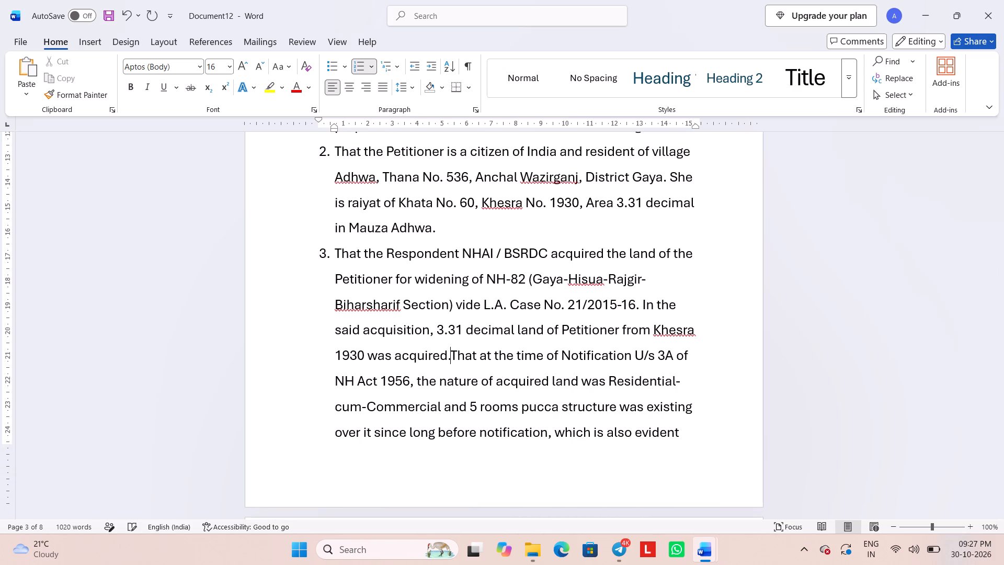
pyautogui.press('Return')
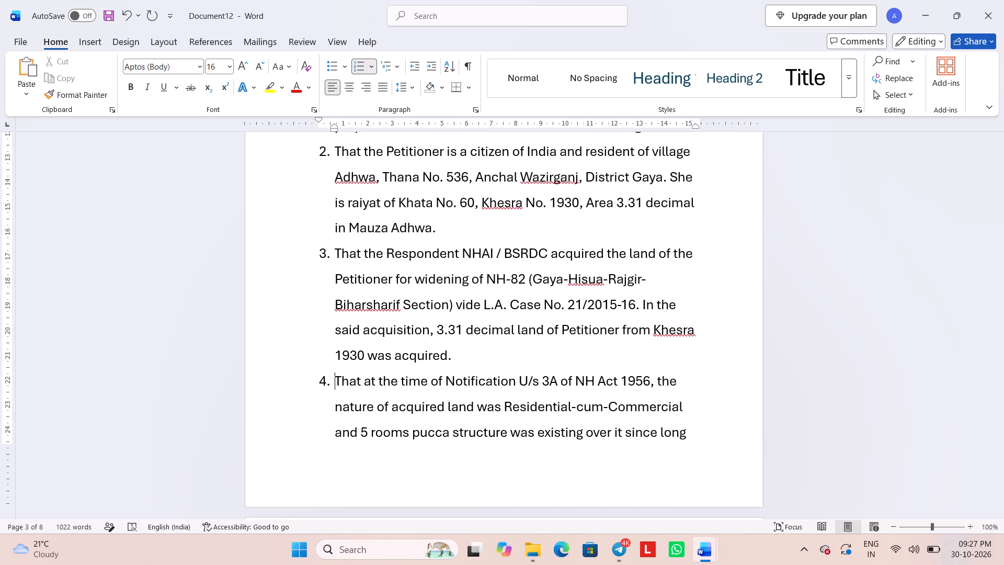
# Turn paragraph (iii), "That despite that, the Respondent No. 3", into item 5, removing its "(iii)" marker and the blank line above.
pyautogui.press('Down')
pyautogui.press('Down')
pyautogui.press('Down')
pyautogui.press('Down')
pyautogui.press('Down')
pyautogui.press('Down')
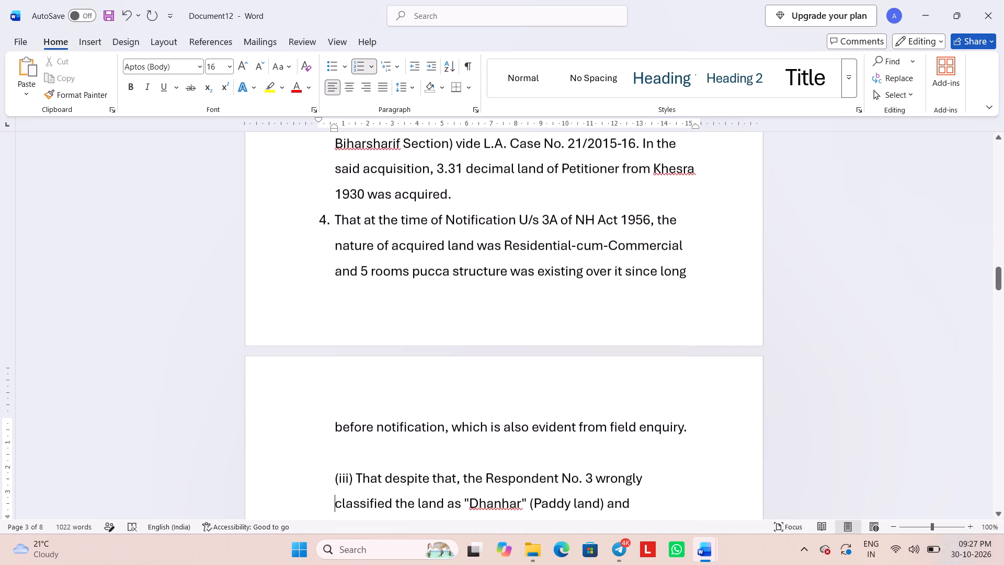
pyautogui.press('Up')
pyautogui.press('Right')
pyautogui.press('Right')
pyautogui.press('Right')
pyautogui.press('Right')
pyautogui.press('Right')
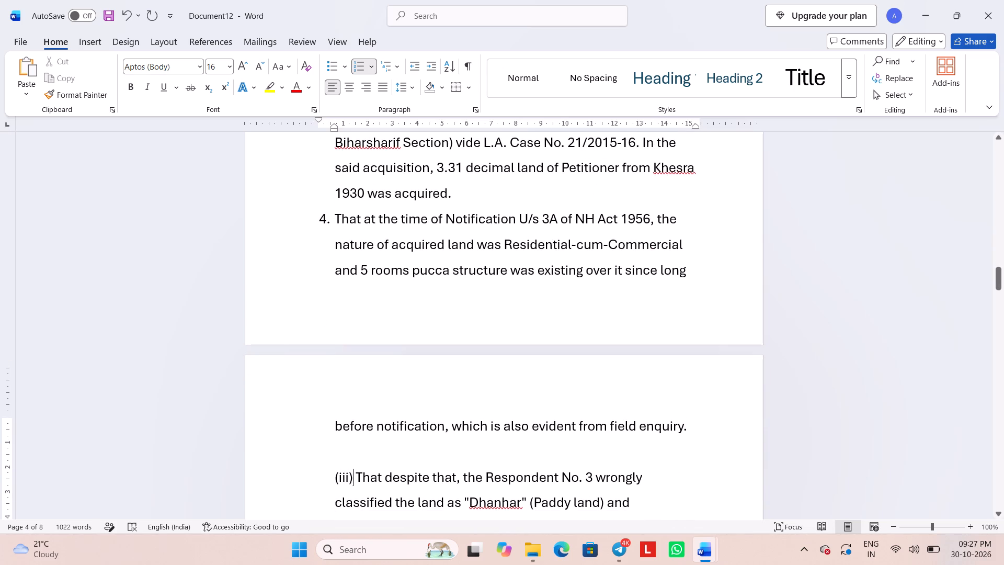
pyautogui.press('Right')
pyautogui.press('BackSpace')
pyautogui.press('BackSpace')
pyautogui.press('BackSpace')
pyautogui.press('BackSpace')
pyautogui.press('BackSpace')
pyautogui.press('BackSpace')
pyautogui.press('BackSpace')
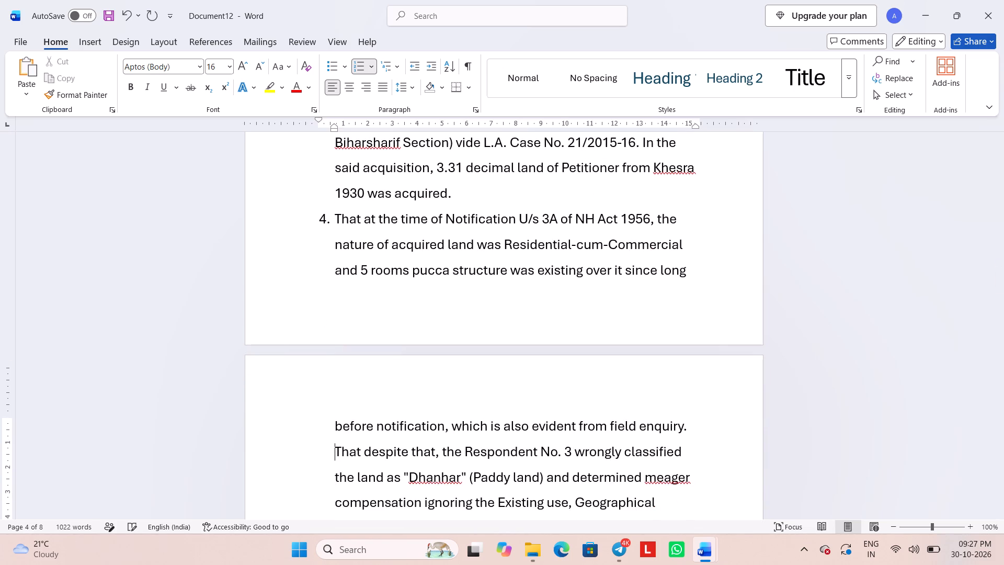
pyautogui.press('BackSpace')
pyautogui.press('Return')
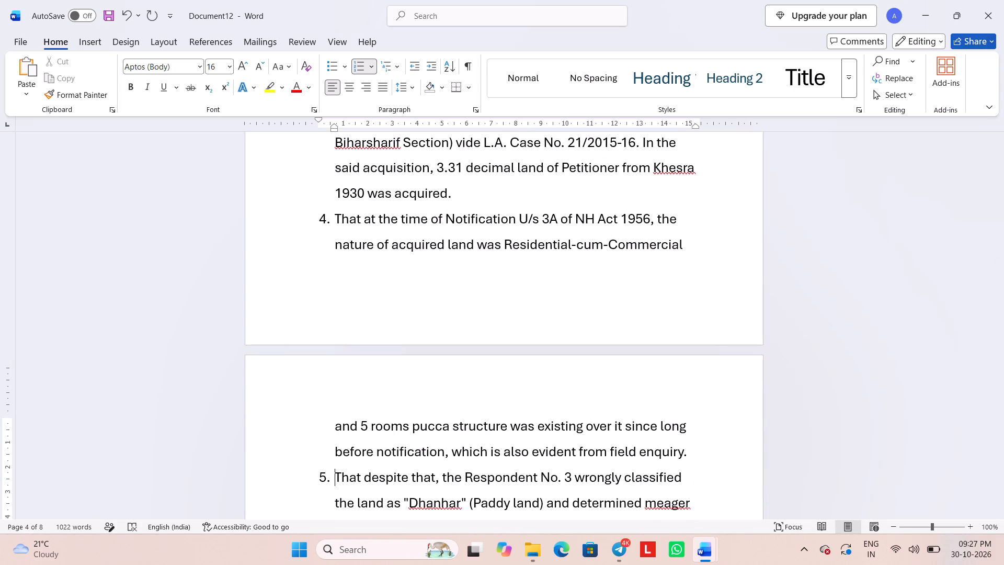
pyautogui.scroll(-2, 353, 409)
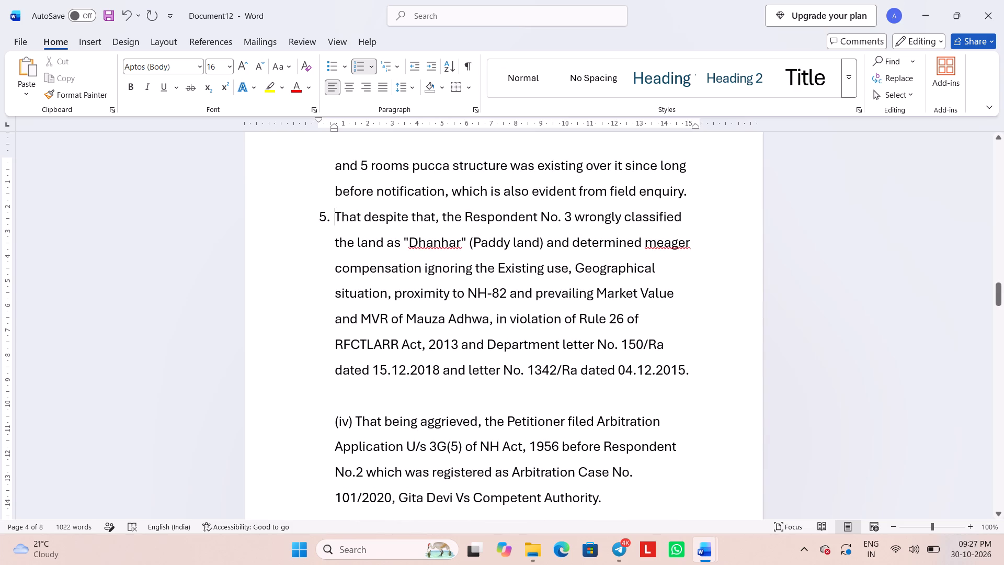
# Turn paragraph (iv), "That being aggrieved", into item 6, removing its "(iv)" marker and the blank line above.
pyautogui.click(353, 424)
pyautogui.press('Right')
pyautogui.press('BackSpace')
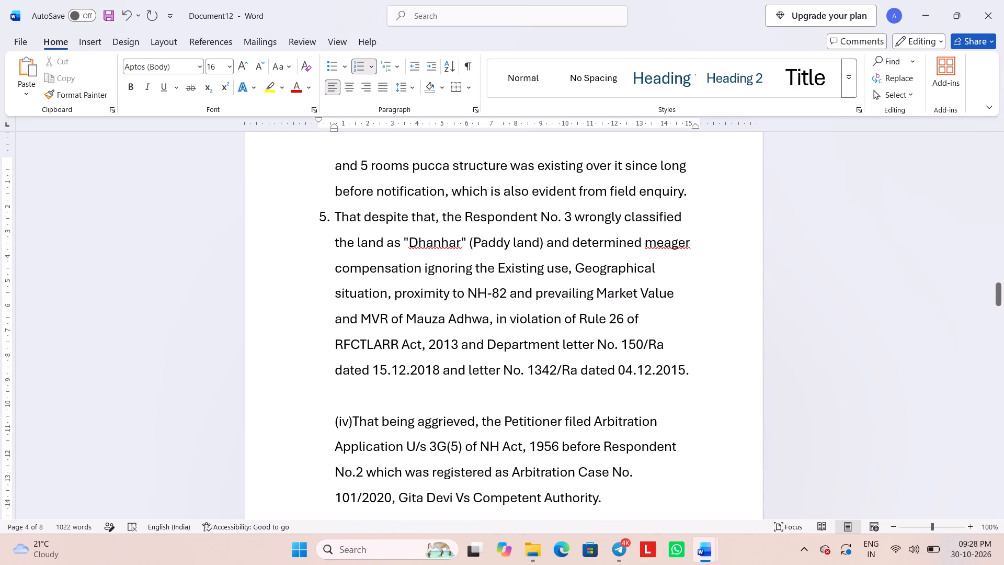
pyautogui.press('BackSpace')
pyautogui.press('BackSpace')
pyautogui.press('BackSpace')
pyautogui.press('BackSpace')
pyautogui.press('BackSpace')
pyautogui.press('BackSpace')
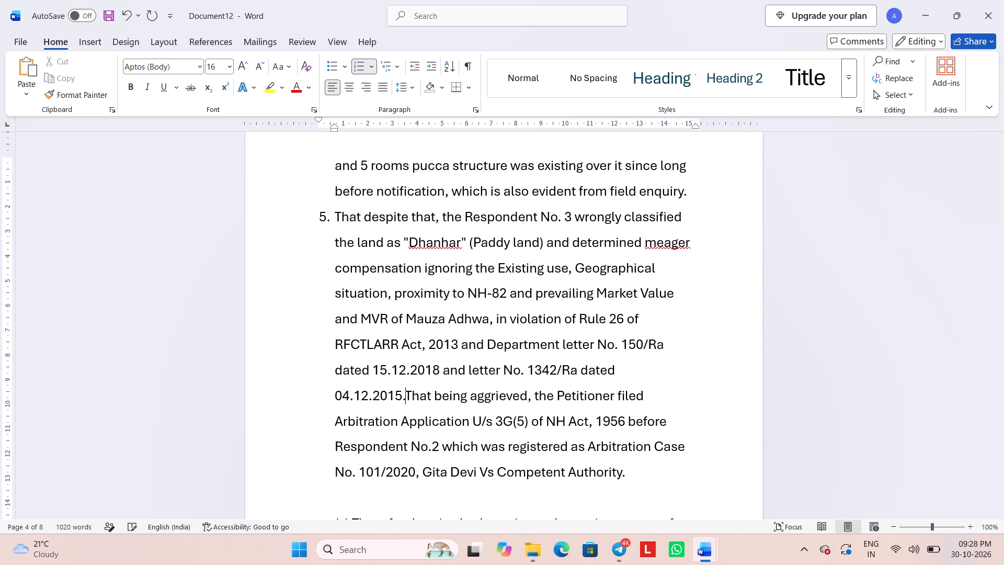
pyautogui.press('Return')
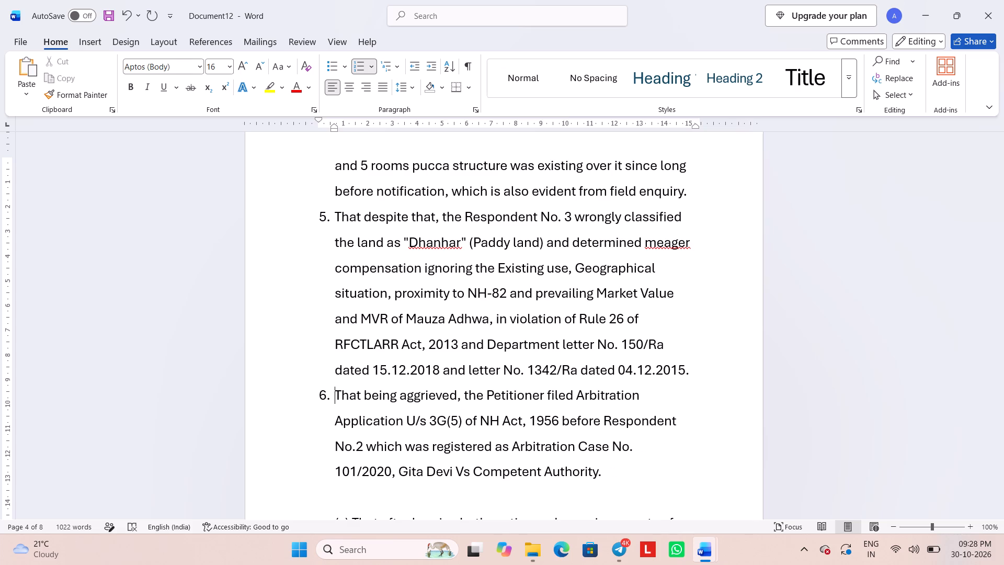
# Turn paragraph (v), "That after hearing both parties", into item 7, removing its "(v)" marker and the blank line above.
pyautogui.scroll(-1, 353, 424)
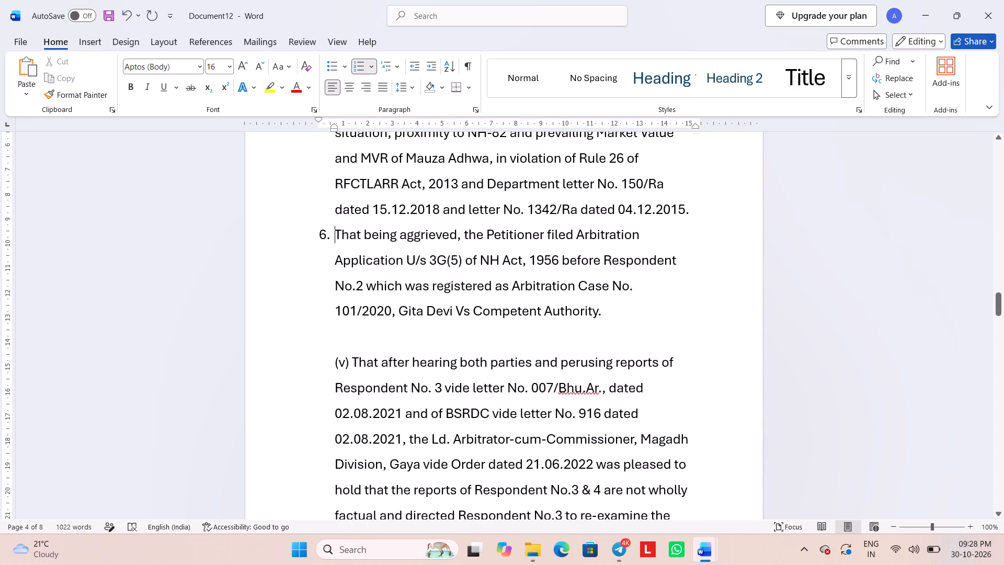
pyautogui.click(350, 363)
pyautogui.press('Right')
pyautogui.press('BackSpace')
pyautogui.press('BackSpace')
pyautogui.press('BackSpace')
pyautogui.press('BackSpace')
pyautogui.press('BackSpace')
pyautogui.press('BackSpace')
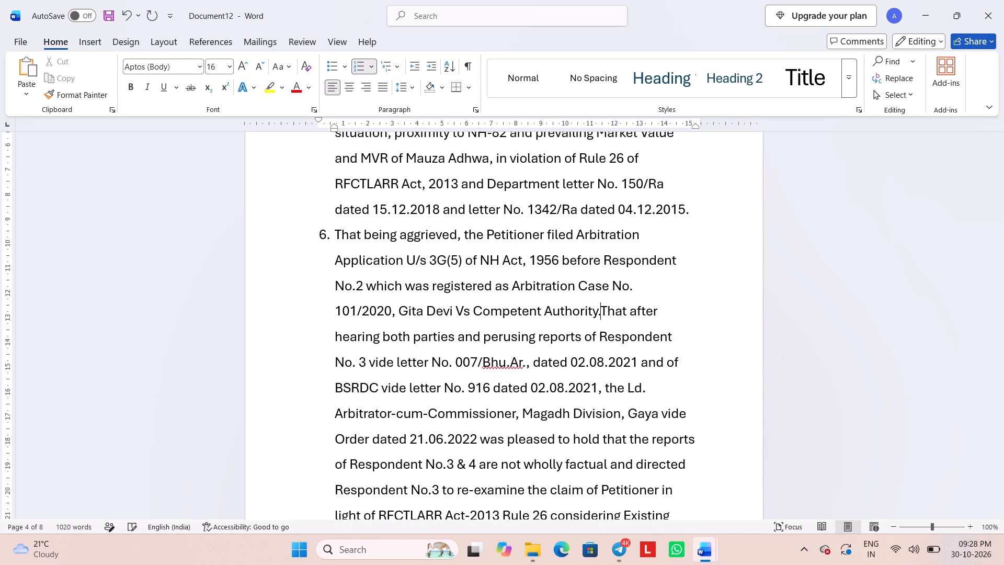
pyautogui.press('Return')
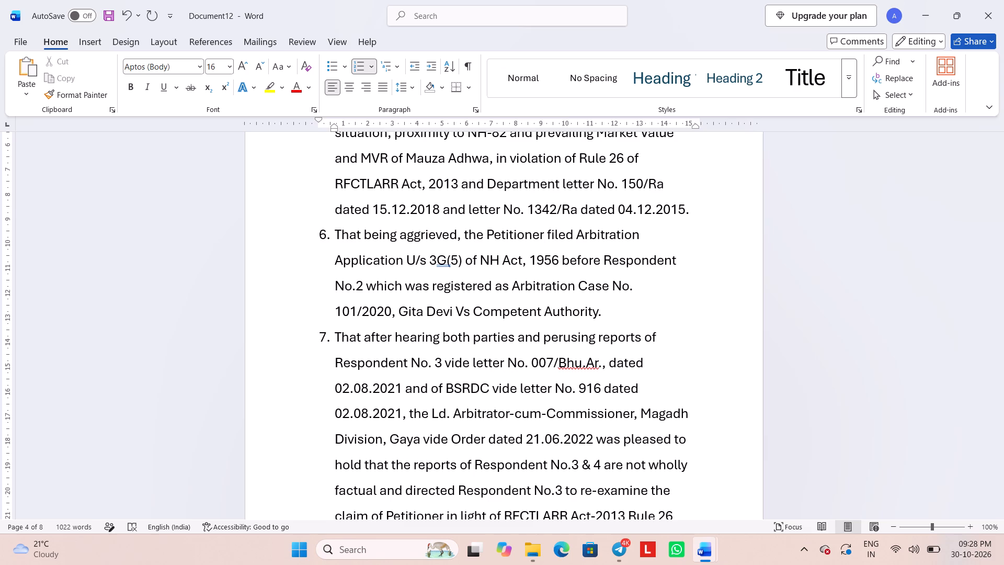
# Remove the blank line above "A certified copy of Award dated 21.06.2022", keeping it an unnumbered paragraph under item 7.
pyautogui.scroll(-3, 350, 363)
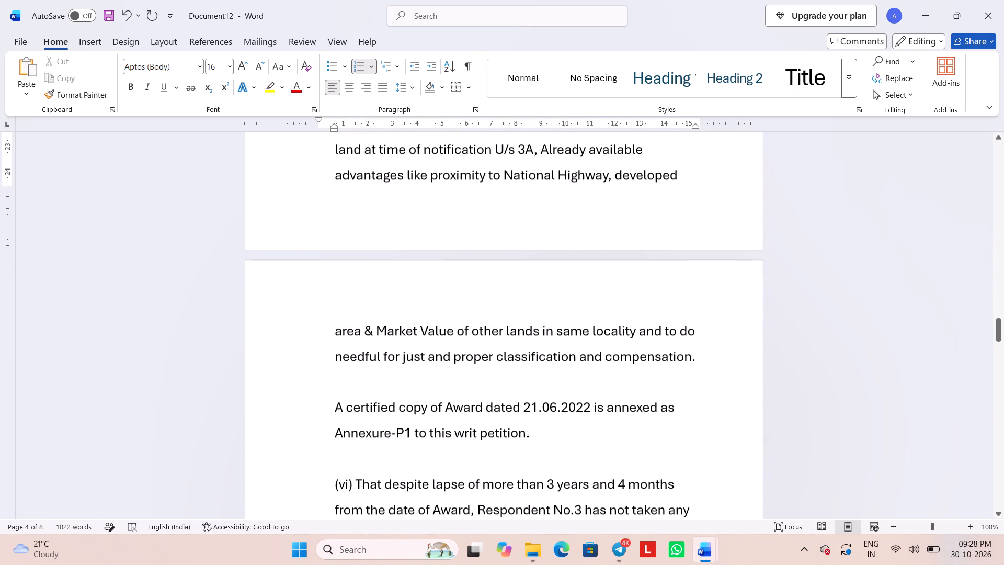
pyautogui.click(336, 409)
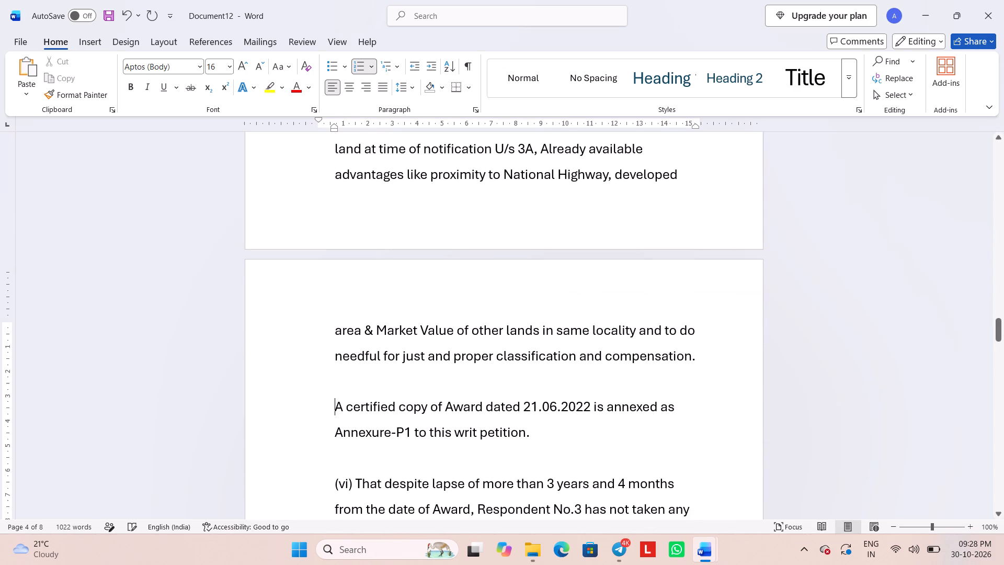
pyautogui.press('BackSpace')
pyautogui.press('BackSpace')
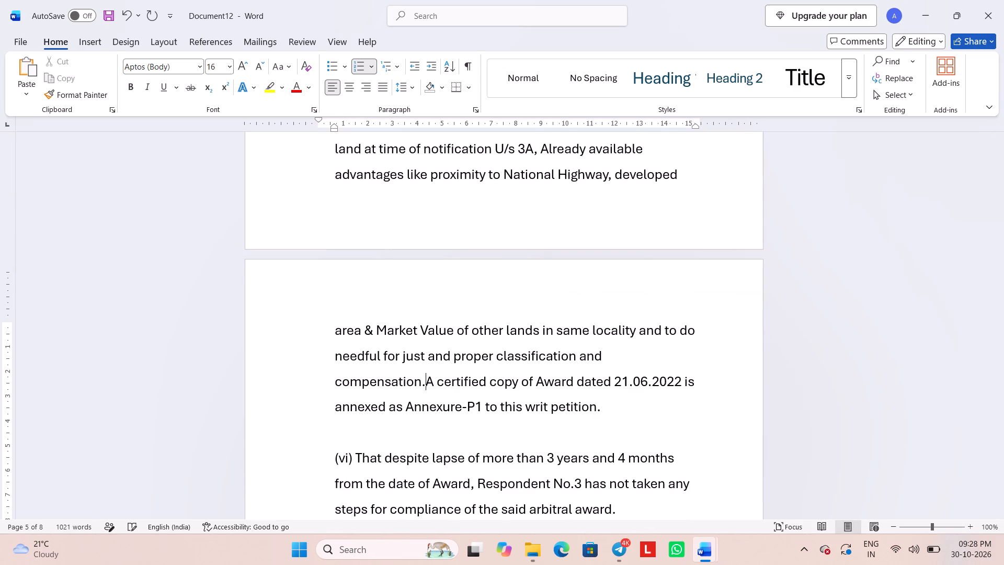
pyautogui.press('Return')
pyautogui.press('BackSpace')
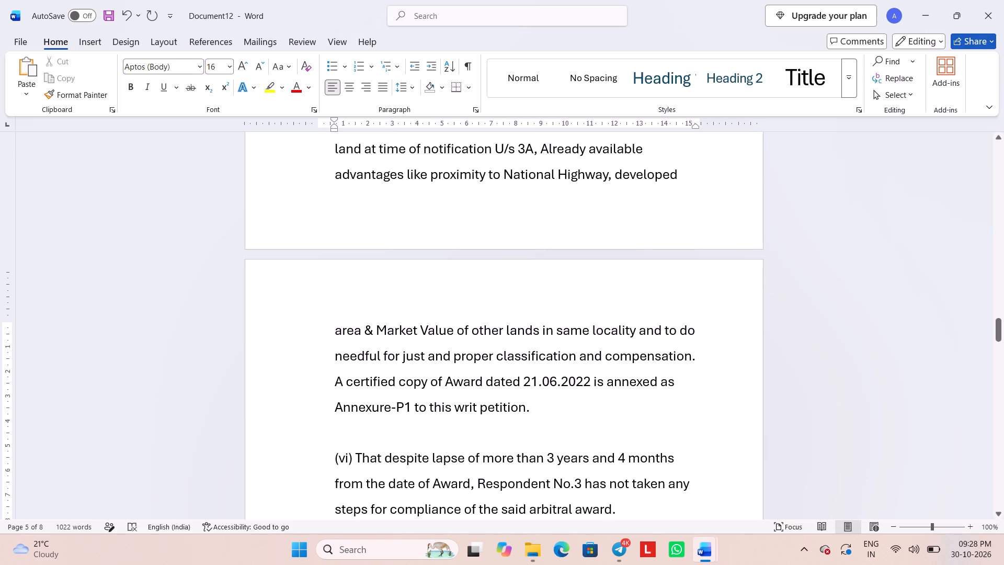
# Turn paragraph (vi), "That despite lapse of more than 3 years", into item 8, removing its "(vi)" marker and the blank line above.
pyautogui.click(356, 460)
pyautogui.press('BackSpace')
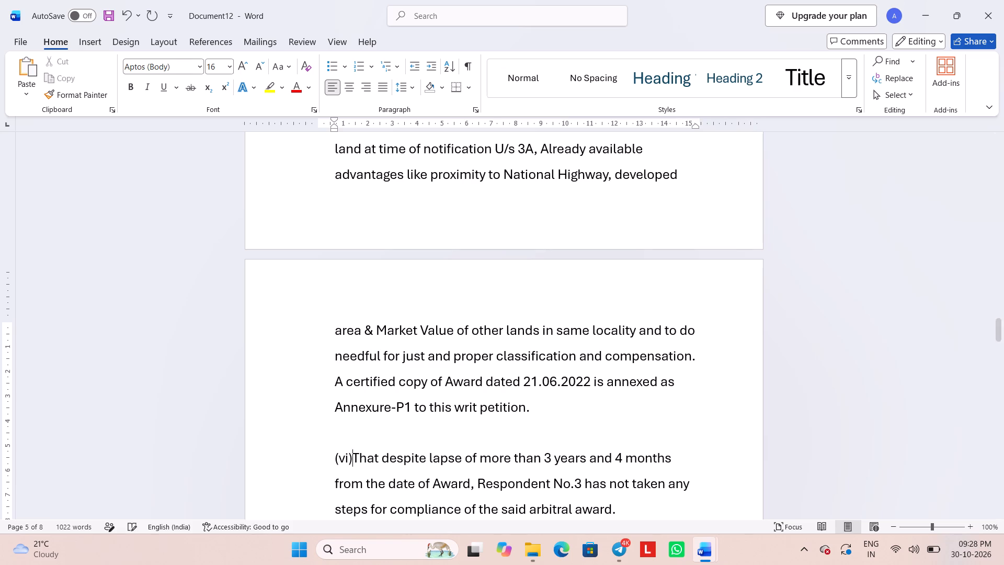
pyautogui.press('BackSpace')
pyautogui.press('BackSpace')
pyautogui.press('BackSpace')
pyautogui.press('BackSpace')
pyautogui.press('BackSpace')
pyautogui.press('BackSpace')
pyautogui.press('Return')
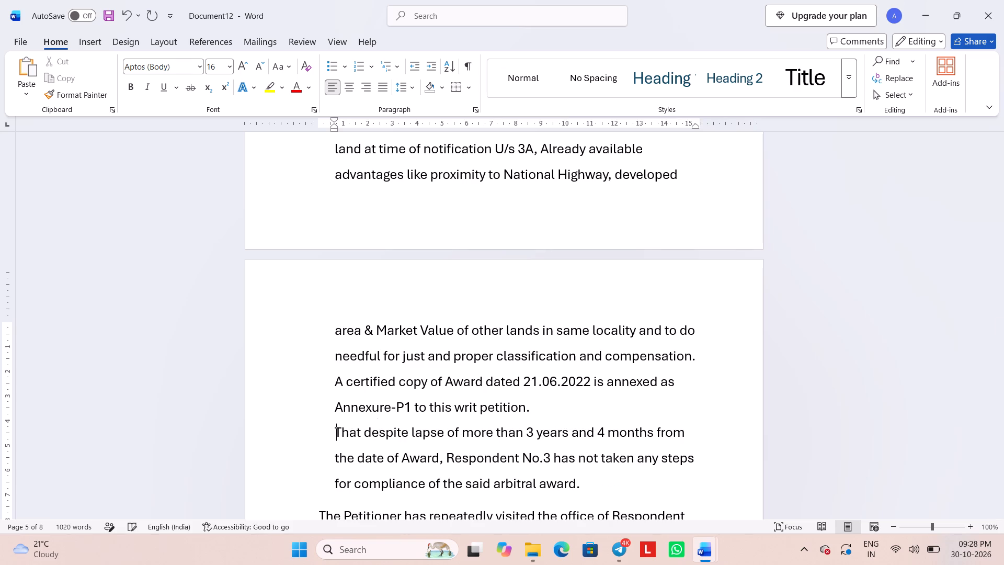
pyautogui.scroll(3, 356, 460)
pyautogui.scroll(-1, 356, 460)
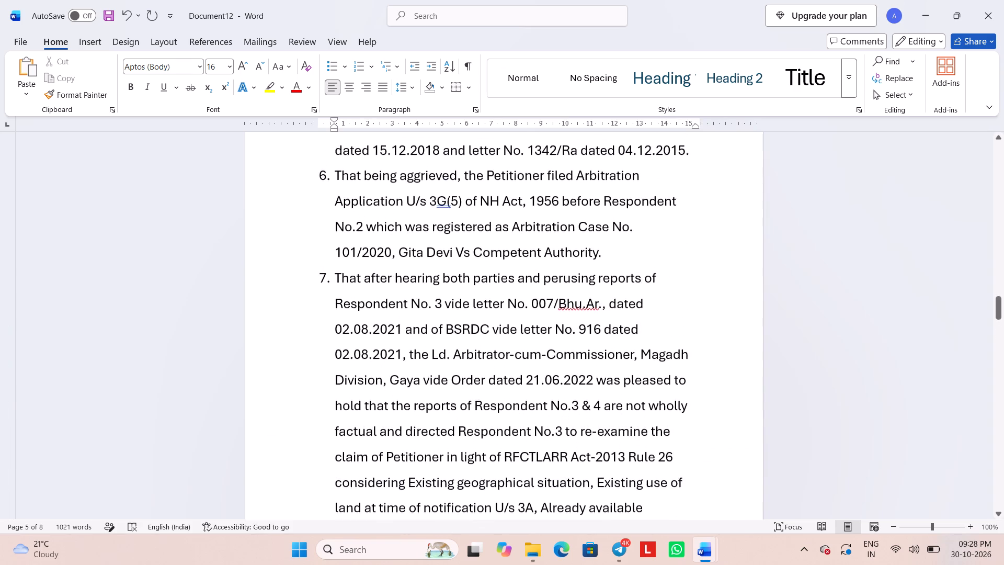
pyautogui.scroll(-1, 356, 460)
pyautogui.write('8.')
pyautogui.press('space')
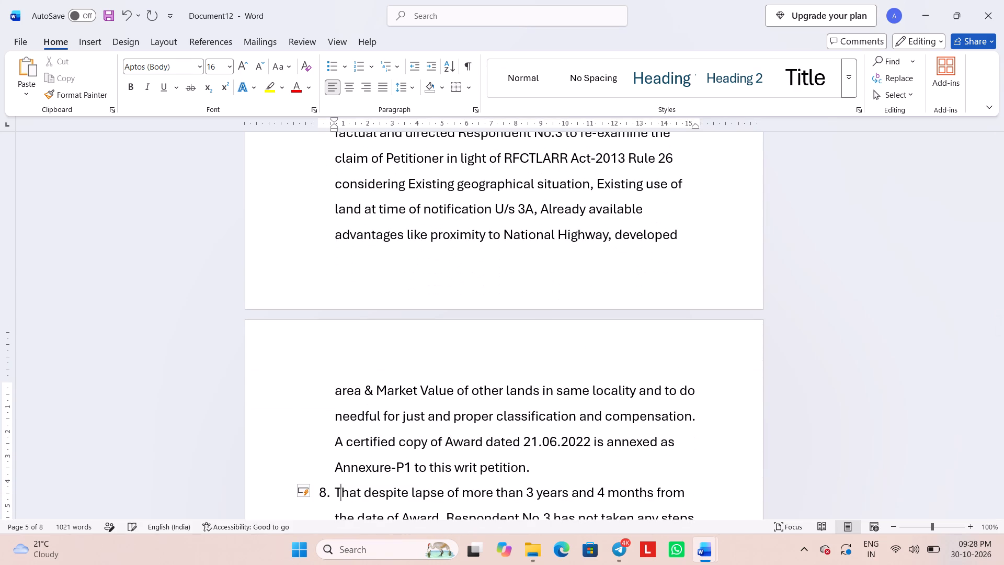
# Indent the "A certified copy of Award" paragraph to about 6.4 on the ruler.
pyautogui.click(327, 440)
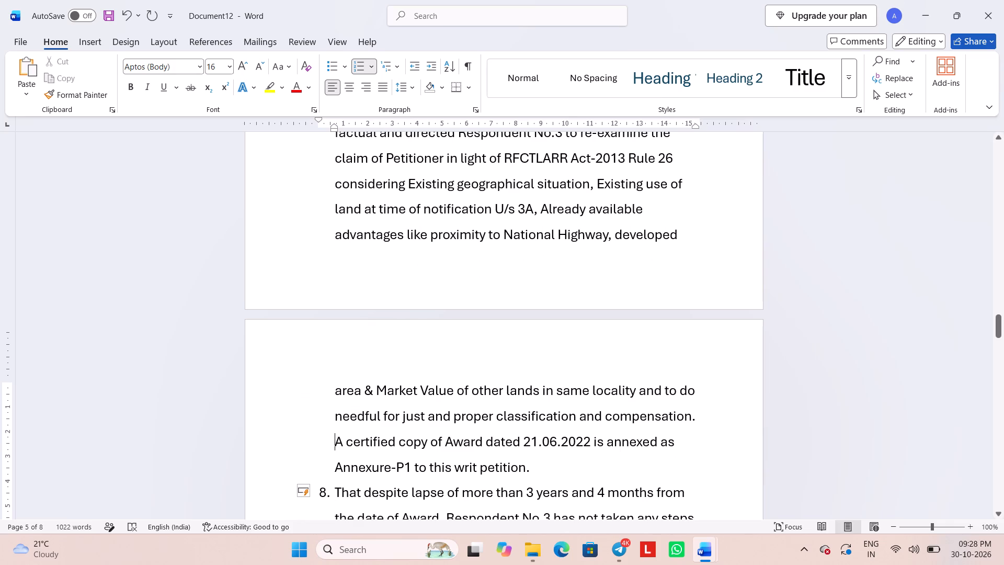
pyautogui.tripleClick(427, 61)
pyautogui.doubleClick(427, 61)
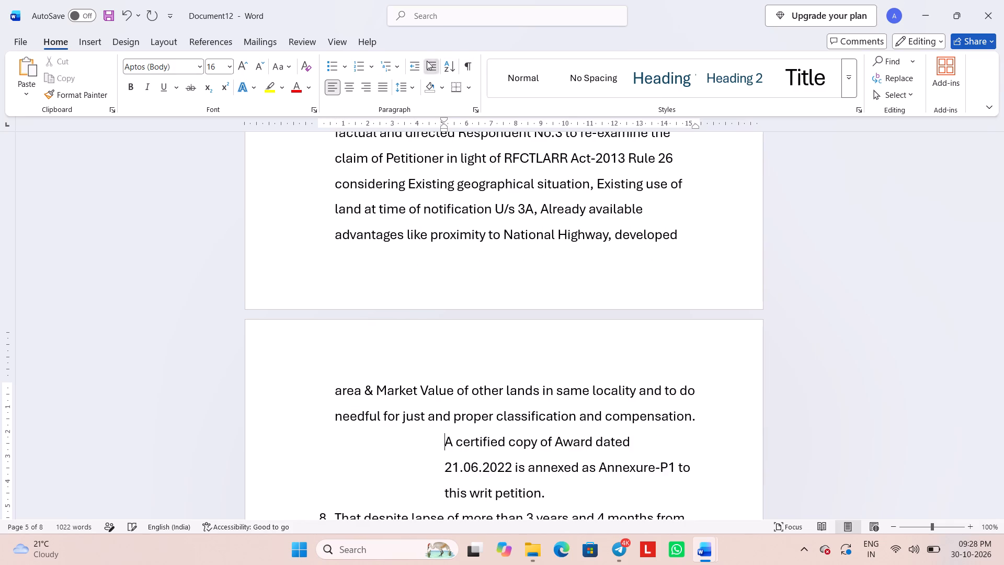
pyautogui.click(427, 61)
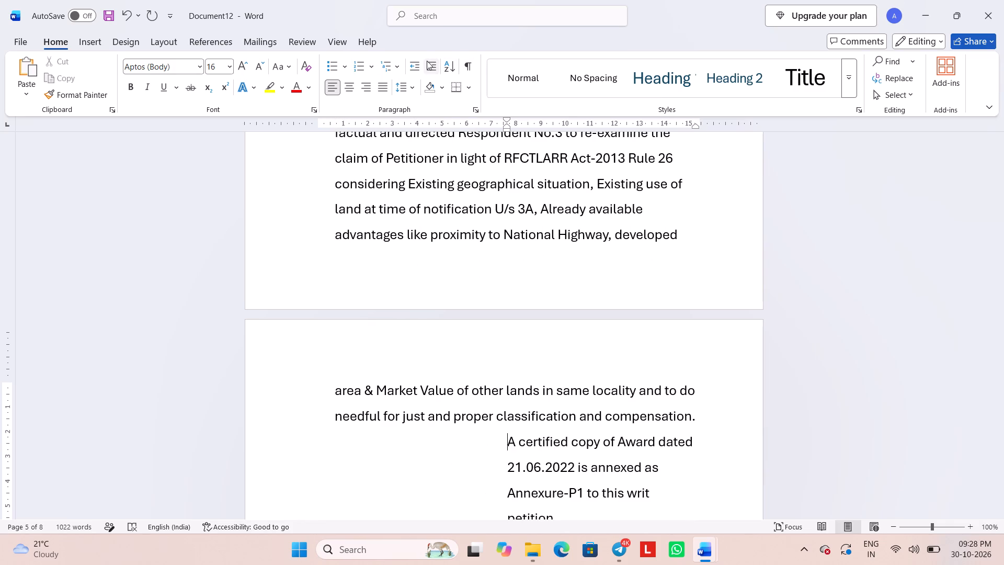
pyautogui.click(416, 60)
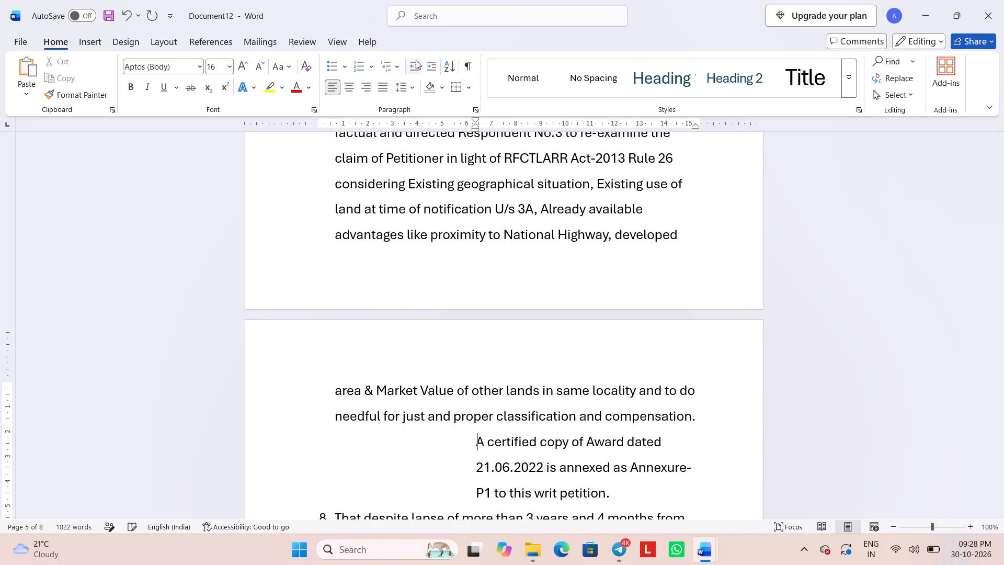
# Change the annexure reference in the certified copy paragraph to "Annexure-P/1".
pyautogui.scroll(-1, 576, 434)
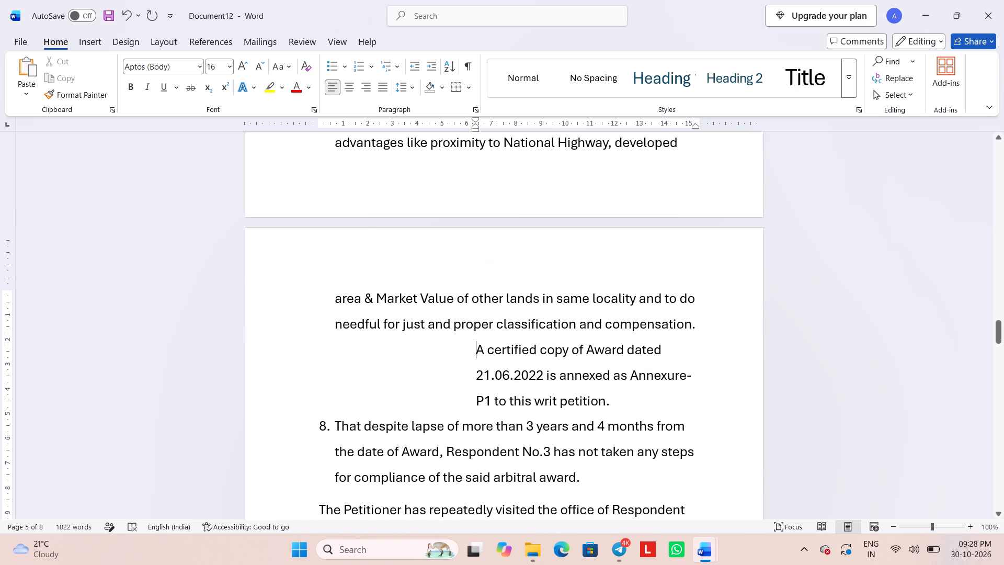
pyautogui.click(484, 399)
pyautogui.press('/')
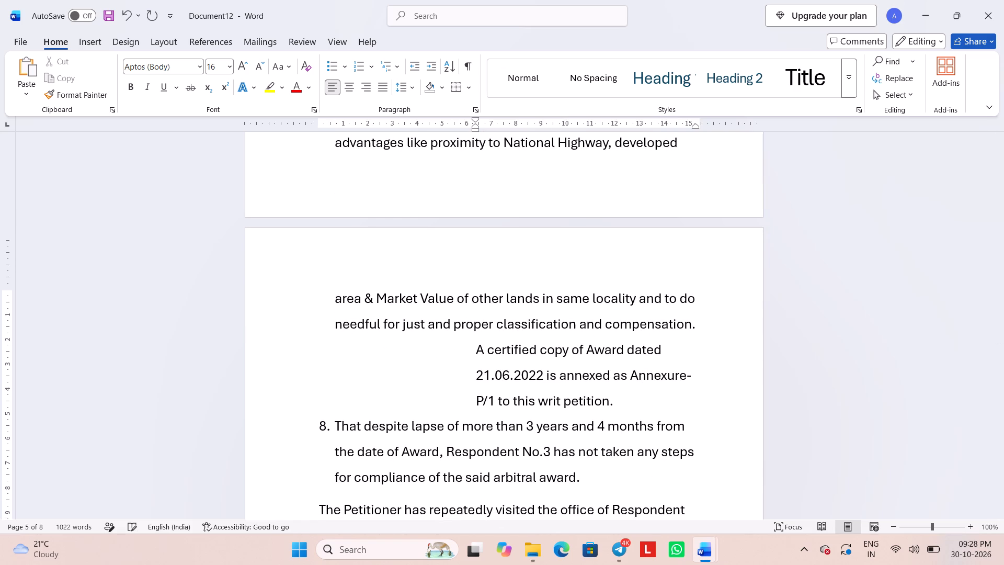
# Make the paragraph "The Petitioner has repeatedly visited the office of Respondent No.3" automatic item 9.
pyautogui.scroll(-1, 484, 399)
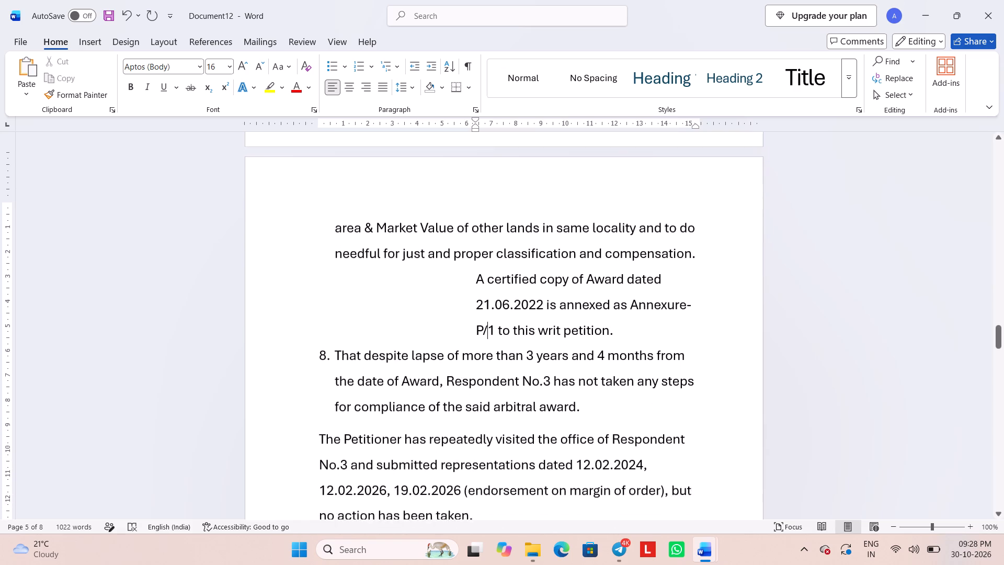
pyautogui.scroll(-2, 484, 399)
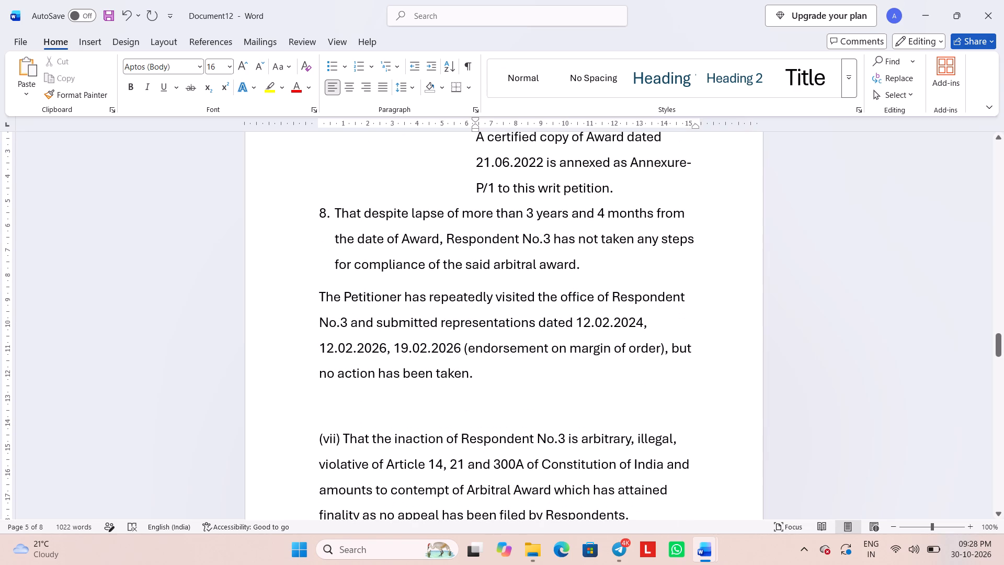
pyautogui.click(317, 295)
pyautogui.press('BackSpace')
pyautogui.press('Return')
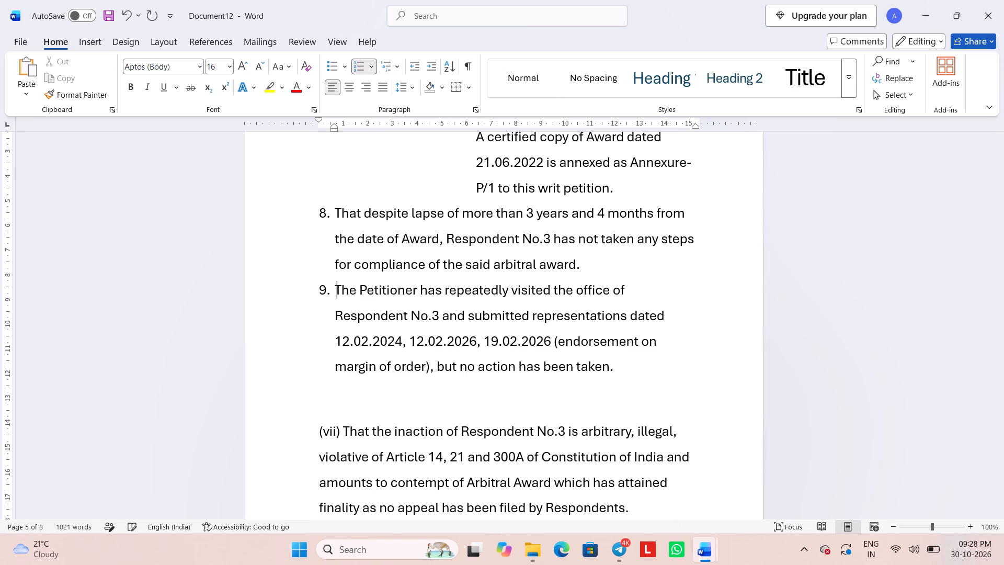
# Turn paragraph (vii), "That the inaction of Respondent No.3", into item 10, removing its "(vii)" marker and the blank line above.
pyautogui.scroll(-1, 317, 295)
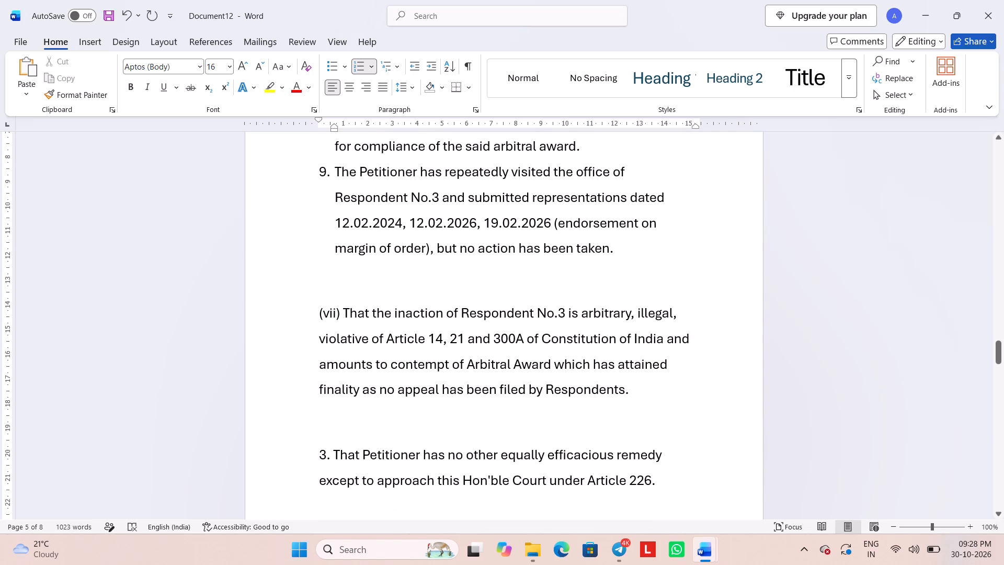
pyautogui.click(343, 312)
pyautogui.press('BackSpace')
pyautogui.press('BackSpace')
pyautogui.press('BackSpace')
pyautogui.press('BackSpace')
pyautogui.press('BackSpace')
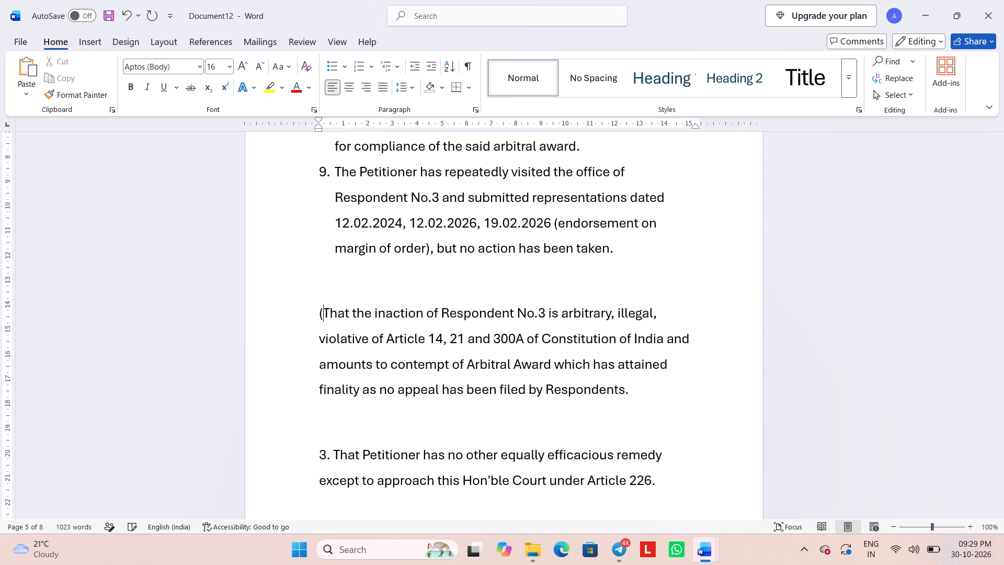
pyautogui.press('BackSpace')
pyautogui.press('BackSpace')
pyautogui.press('BackSpace')
pyautogui.press('Return')
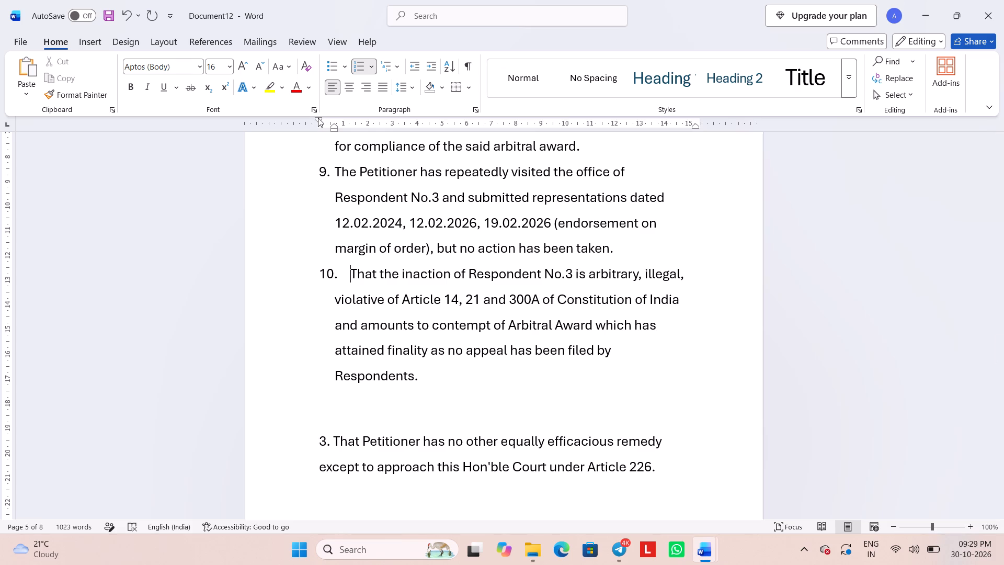
# Shift item 10's first-line indent slightly outward so its opening words align with the lines below.
pyautogui.moveTo(318, 118); pyautogui.dragTo(312, 119)
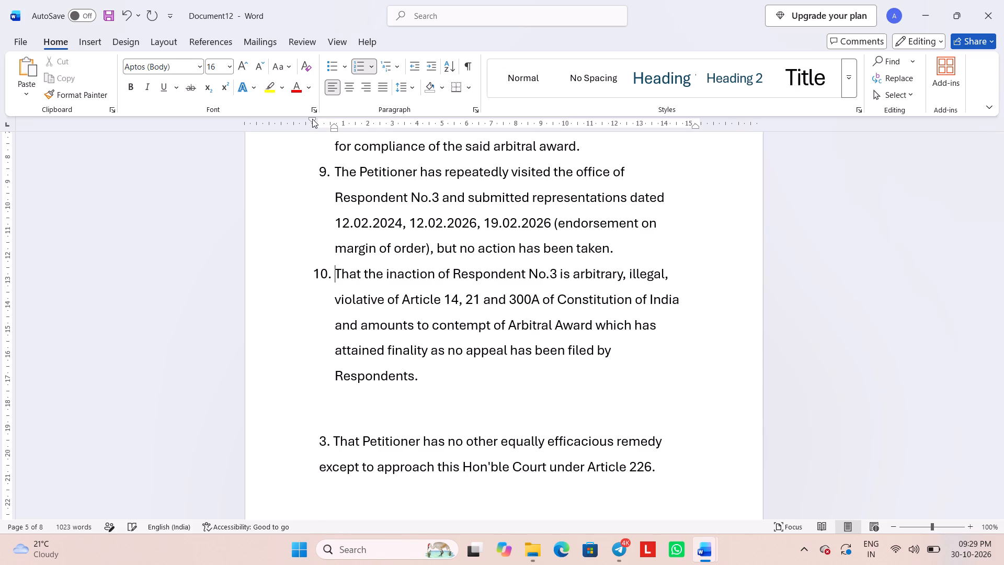
# Turn "That Petitioner has no other equally efficacious remedy" into item 11, removing its typed "3." and the blank line above.
pyautogui.scroll(-1, 312, 119)
pyautogui.click(332, 442)
pyautogui.press('Right')
pyautogui.press('BackSpace')
pyautogui.press('BackSpace')
pyautogui.write('\\\\')
pyautogui.press('BackSpace')
pyautogui.press('BackSpace')
pyautogui.press('BackSpace')
pyautogui.press('BackSpace')
pyautogui.press('BackSpace')
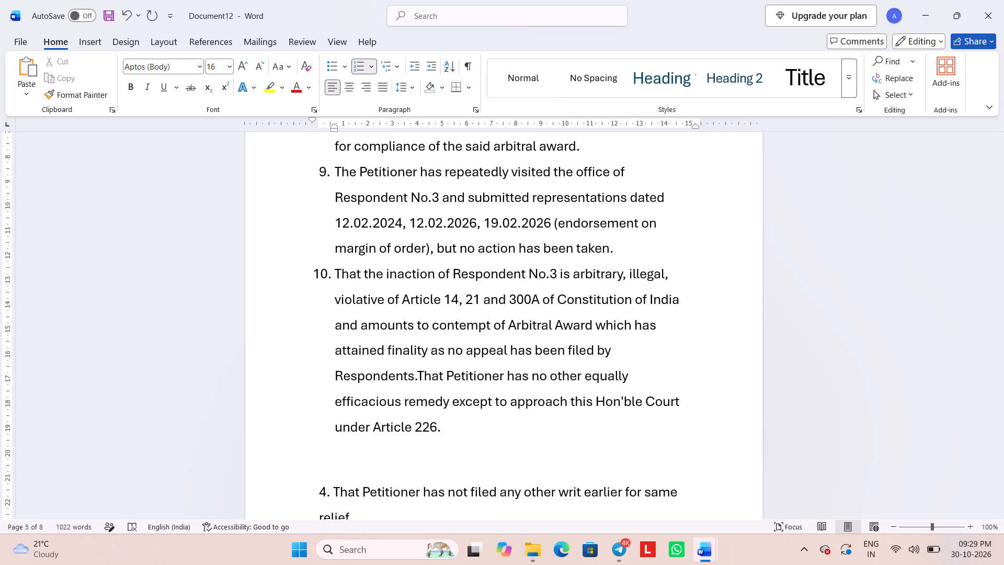
pyautogui.press('Return')
pyautogui.scroll(-1, 332, 442)
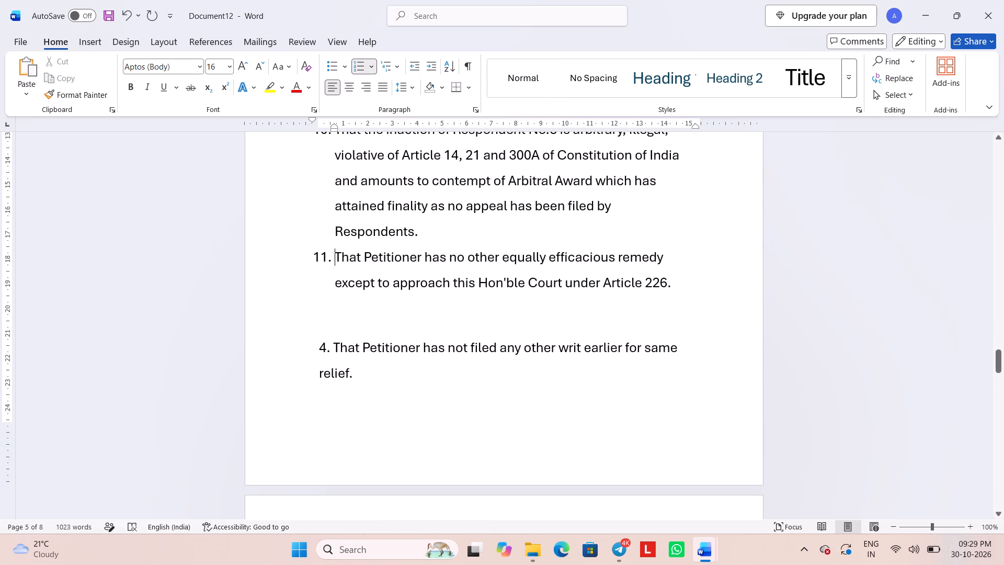
# Turn "That Petitioner has not filed any other writ" into item 12, removing its typed "4." and the blank line above.
pyautogui.click(333, 353)
pyautogui.press('BackSpace')
pyautogui.press('BackSpace')
pyautogui.press('BackSpace')
pyautogui.press('BackSpace')
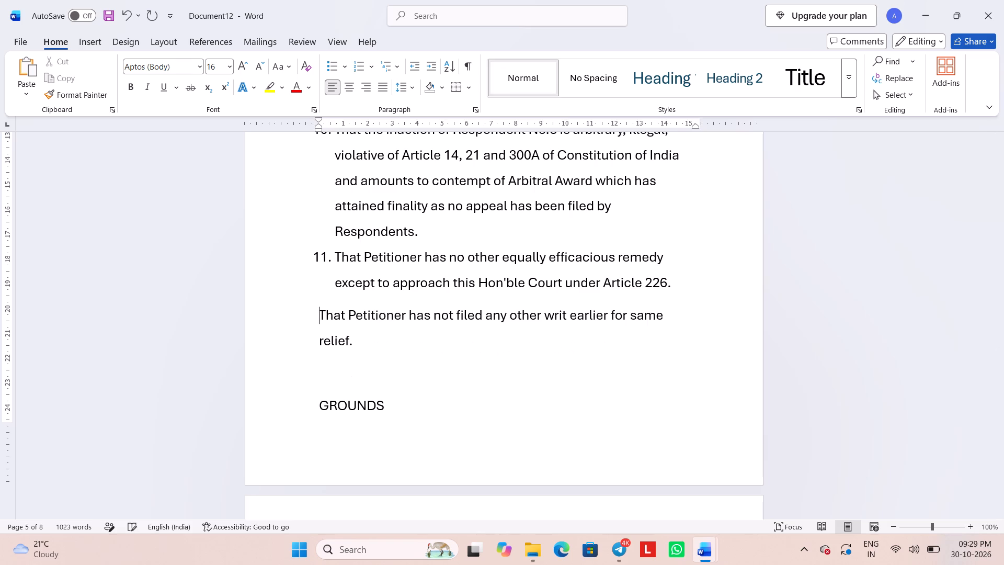
pyautogui.press('BackSpace')
pyautogui.press('Return')
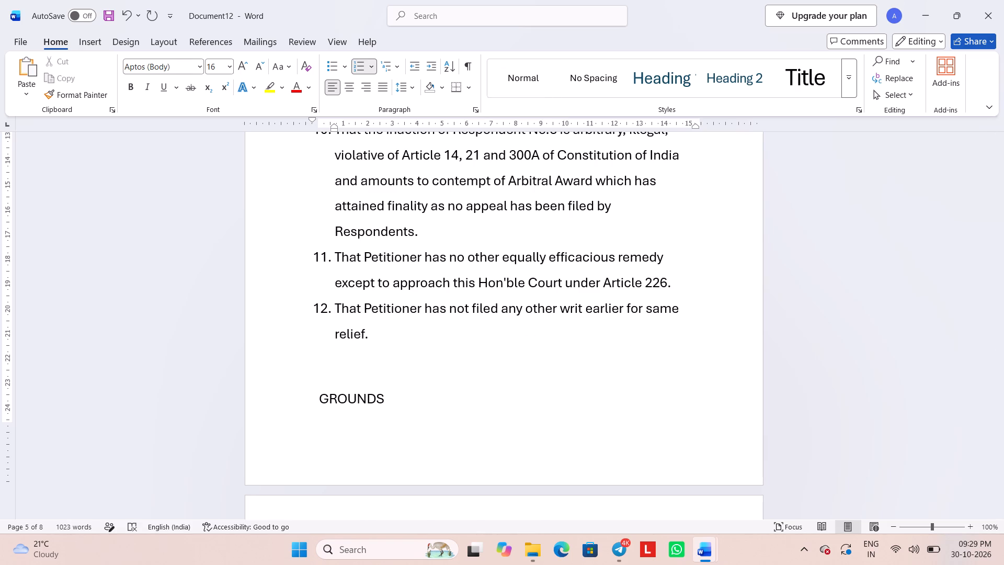
# Delete the "GROUNDS" heading together with the blank lines between it and item 12.
pyautogui.scroll(-1, 333, 353)
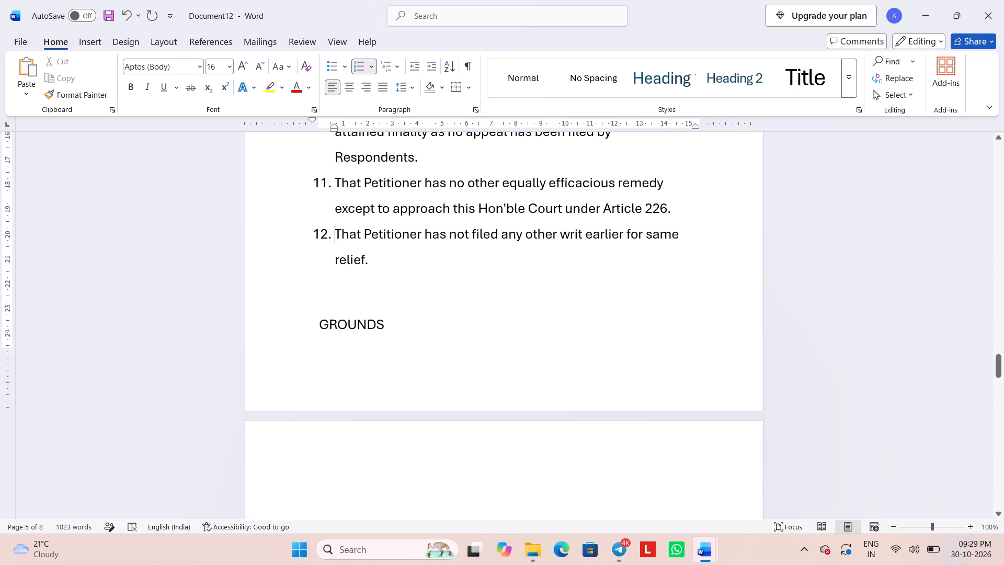
pyautogui.moveTo(441, 341); pyautogui.dragTo(293, 296)
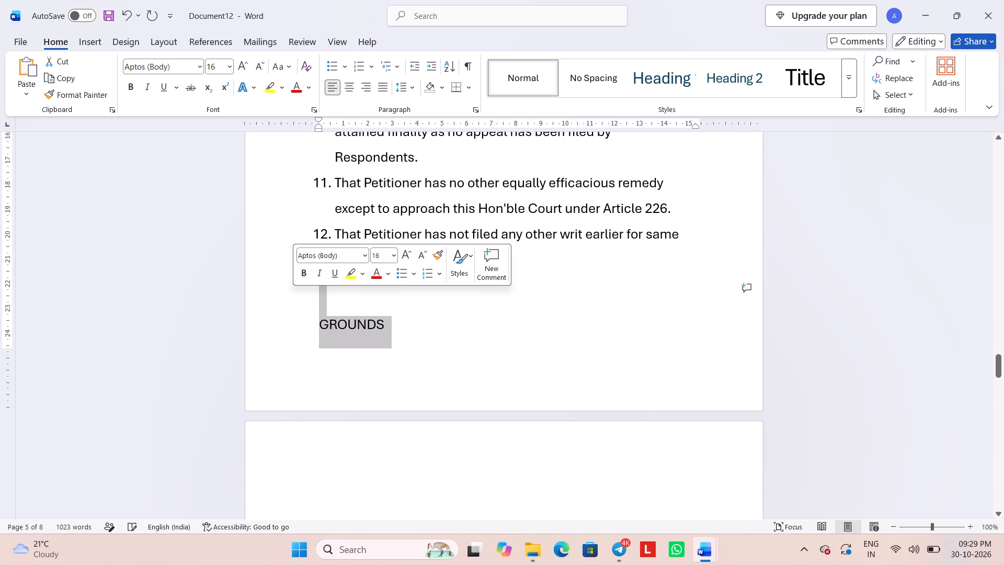
pyautogui.press('BackSpace')
pyautogui.press('BackSpace')
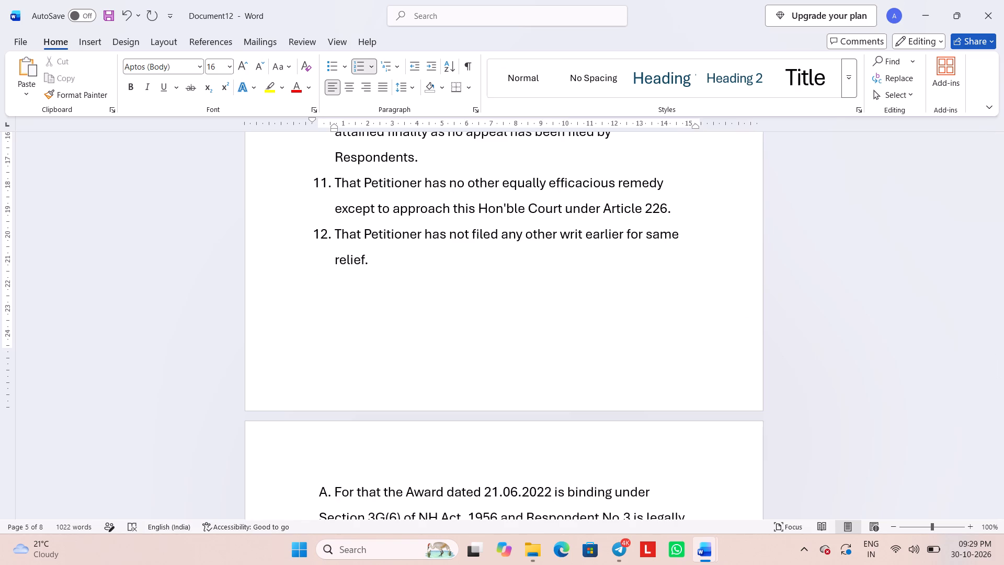
# Bring ground A up directly beneath item 12 as a separate paragraph without an automatic number.
pyautogui.press('Delete')
pyautogui.press('Return')
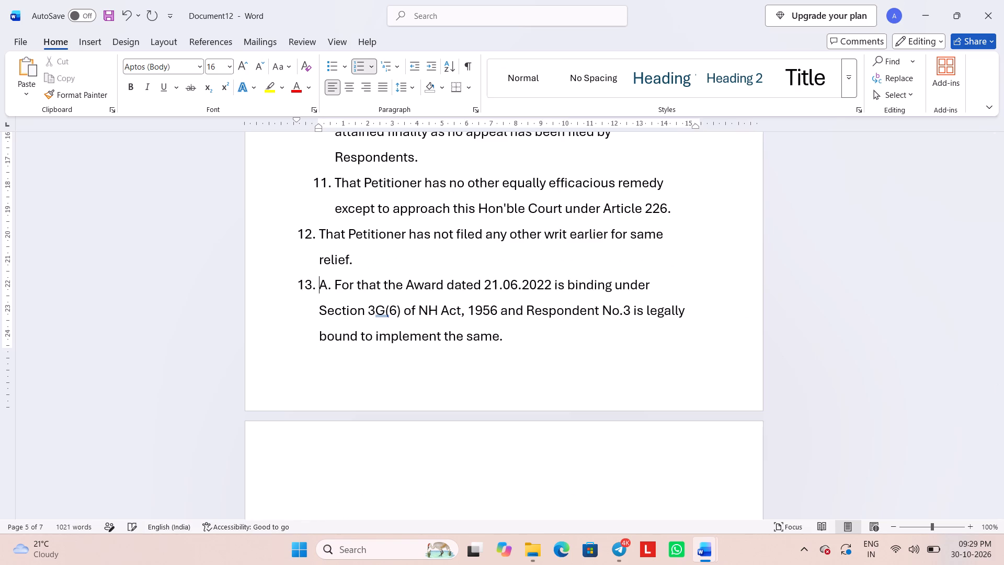
pyautogui.press('BackSpace')
# Remove "A. For" from ground A so it opens with a capitalised "That the Award dated 21.06.2022".
pyautogui.press('Delete')
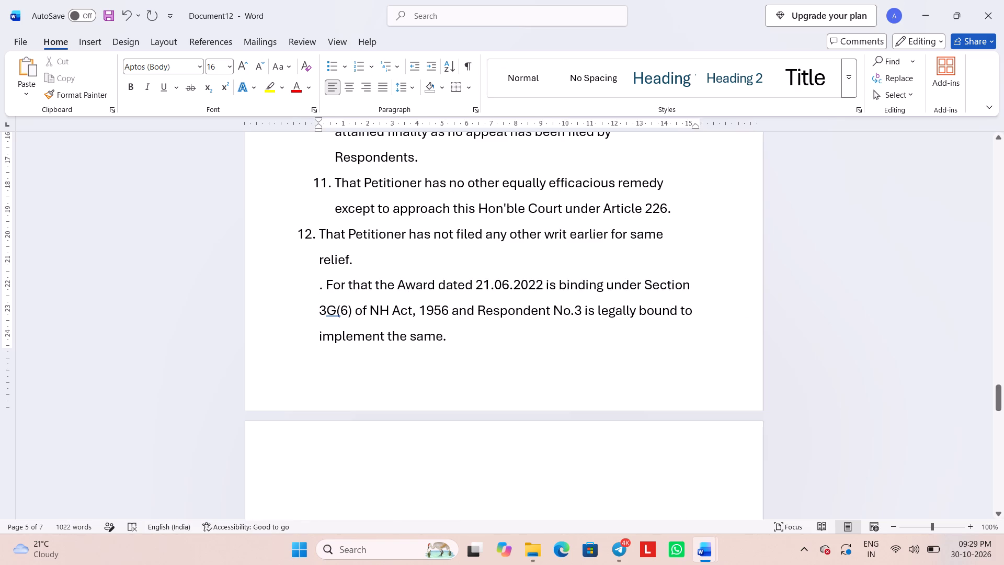
pyautogui.press('Delete')
pyautogui.press('Delete')
pyautogui.press('Delete')
pyautogui.press('Delete')
pyautogui.press('Delete')
pyautogui.press('Delete')
pyautogui.press('Delete')
pyautogui.press('Delete')
pyautogui.press('Delete')
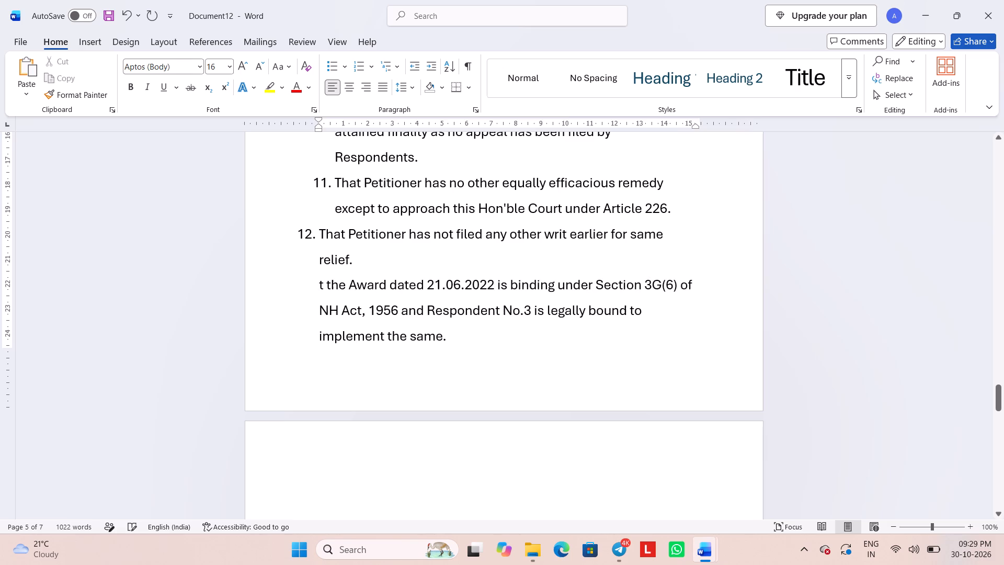
pyautogui.press('Delete')
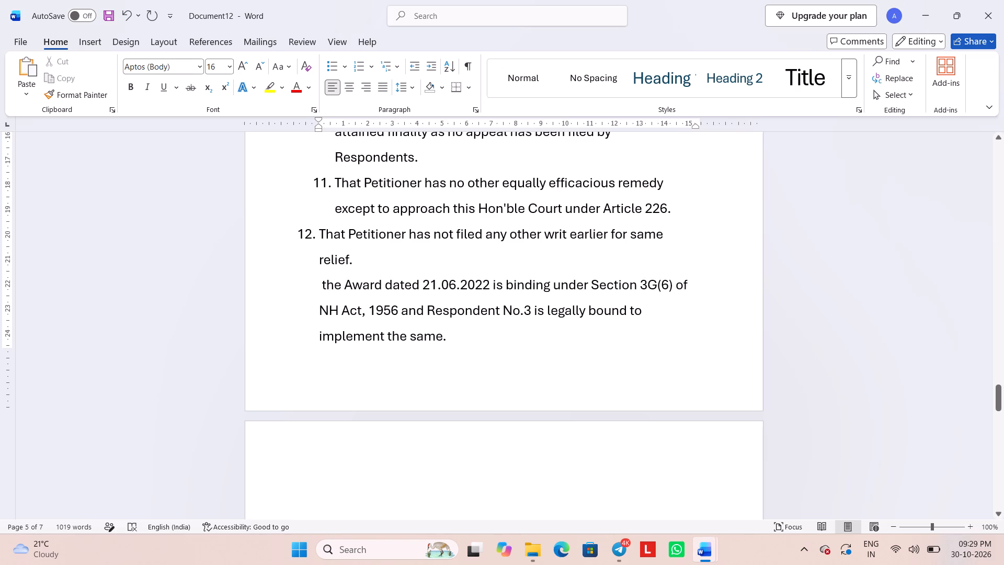
pyautogui.tripleClick(123, 18)
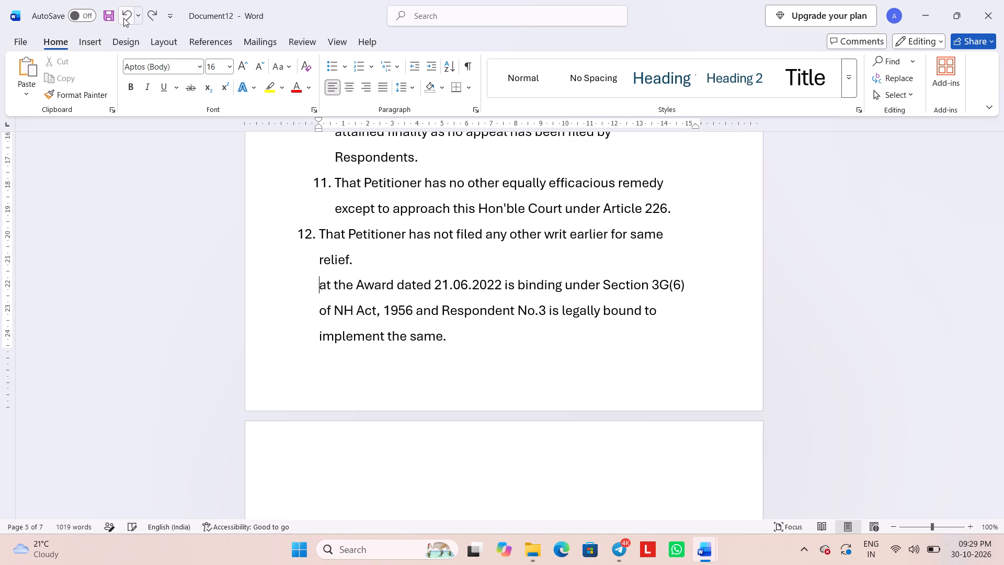
pyautogui.doubleClick(123, 18)
pyautogui.press('Delete')
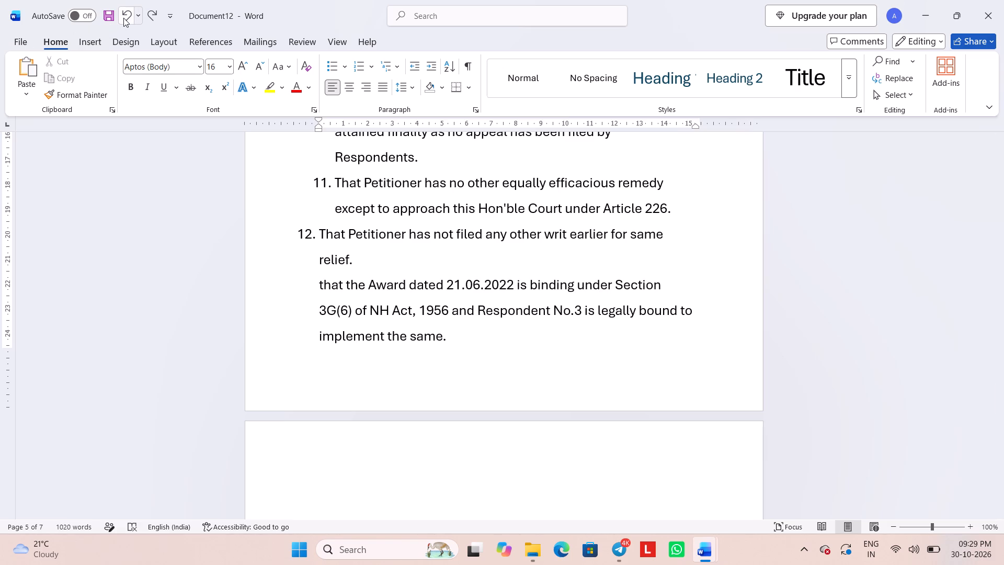
pyautogui.press('Delete')
pyautogui.press('t')
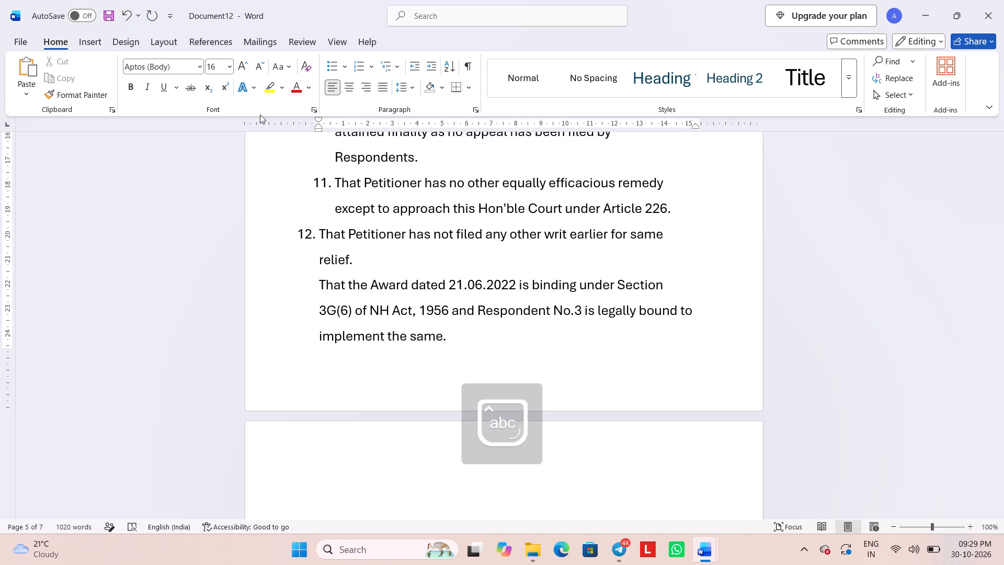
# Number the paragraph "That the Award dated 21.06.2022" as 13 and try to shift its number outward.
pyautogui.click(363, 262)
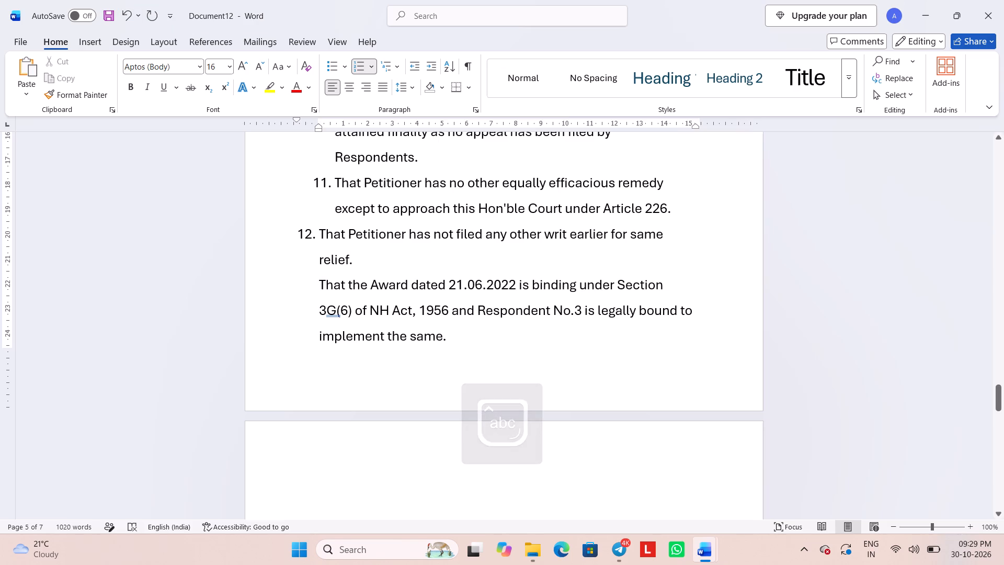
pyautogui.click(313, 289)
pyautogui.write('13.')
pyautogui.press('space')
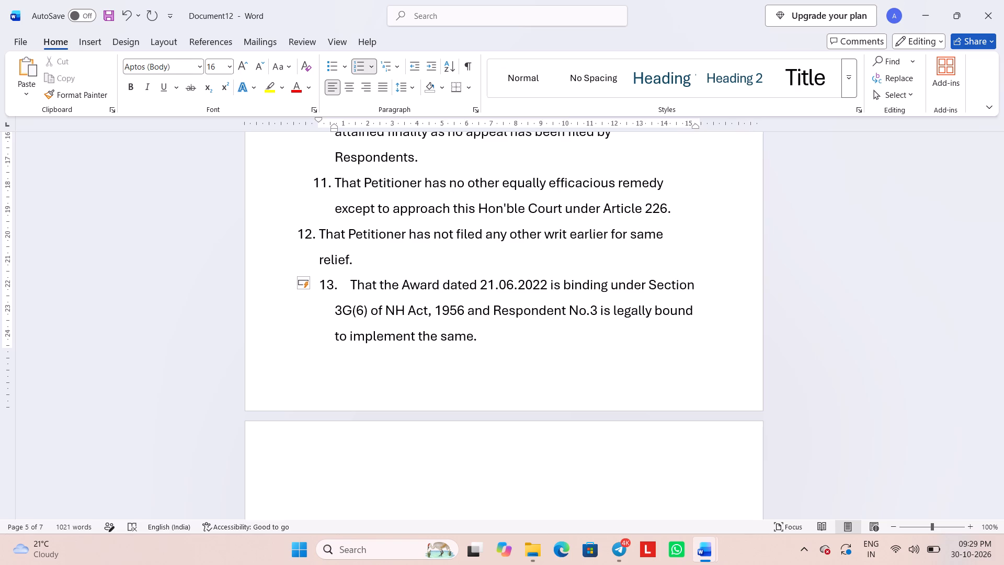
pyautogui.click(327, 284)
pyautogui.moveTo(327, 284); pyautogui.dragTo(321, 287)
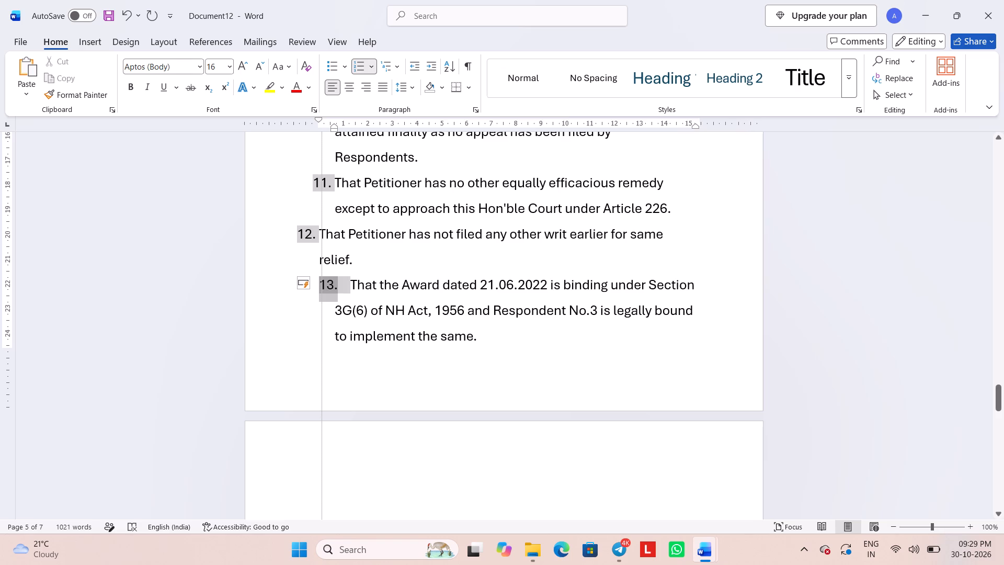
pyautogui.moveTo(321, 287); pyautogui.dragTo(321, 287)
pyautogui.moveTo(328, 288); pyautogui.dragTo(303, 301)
# Reapply the numbering of item 12, "That Petitioner has not filed any other writ", so its indents match item 11.
pyautogui.click(316, 236)
pyautogui.scroll(1, 316, 236)
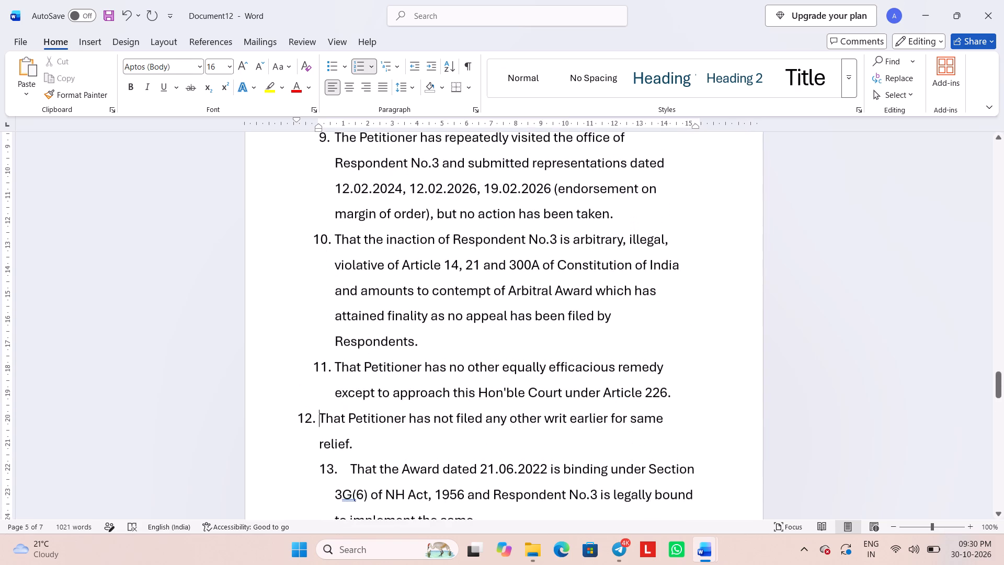
pyautogui.scroll(1, 316, 236)
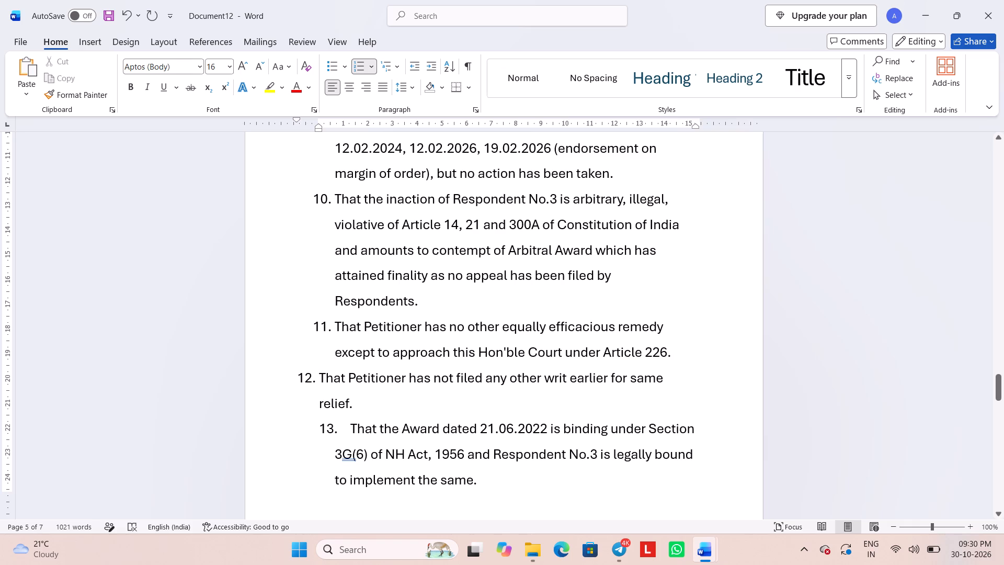
pyautogui.press('BackSpace')
pyautogui.press('BackSpace')
pyautogui.press('Return')
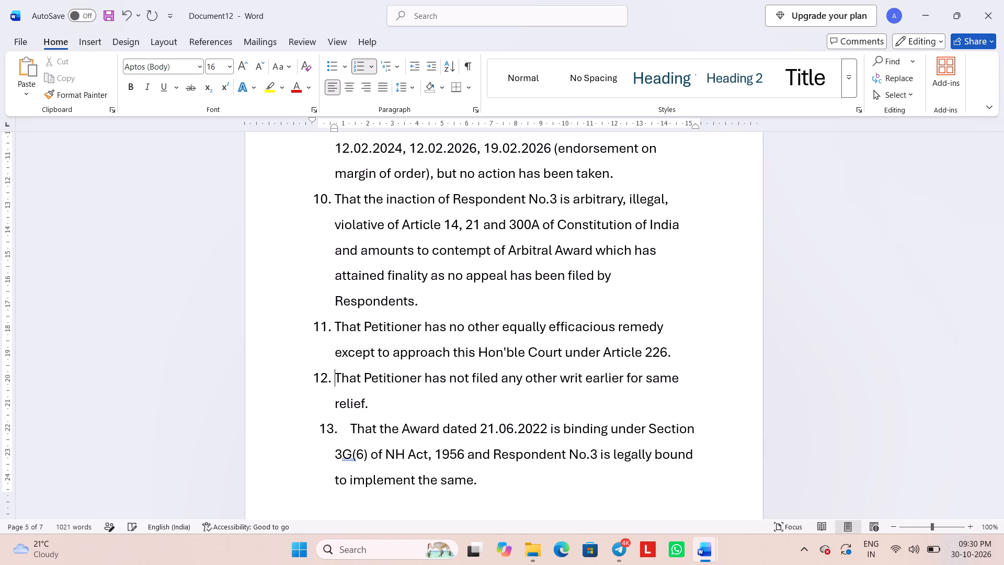
# Rebuild item 13, "That the Award dated 21.06.2022", from the end of item 12 so it takes the same indents.
pyautogui.click(349, 432)
pyautogui.press('BackSpace')
pyautogui.press('BackSpace')
pyautogui.press('BackSpace')
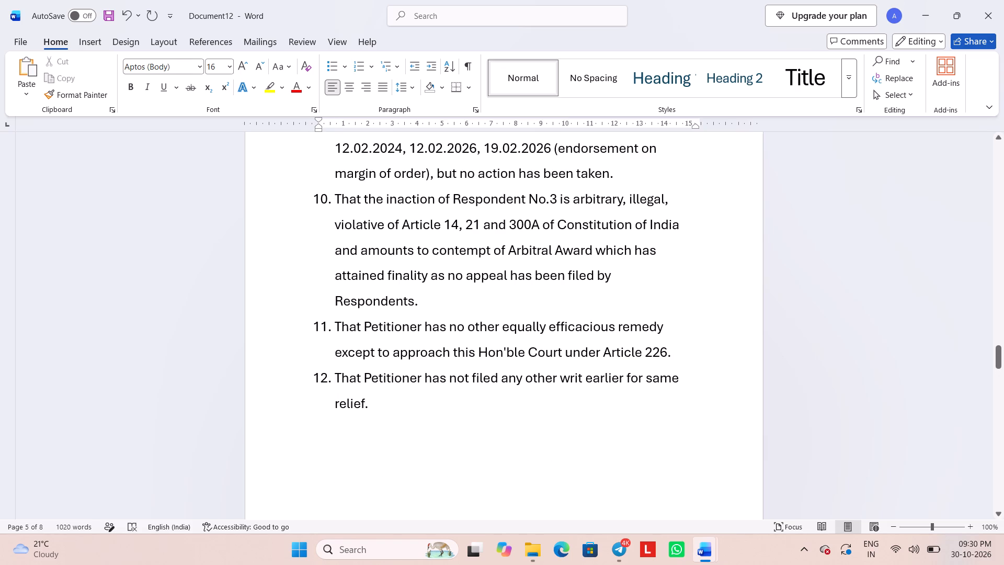
pyautogui.press('BackSpace')
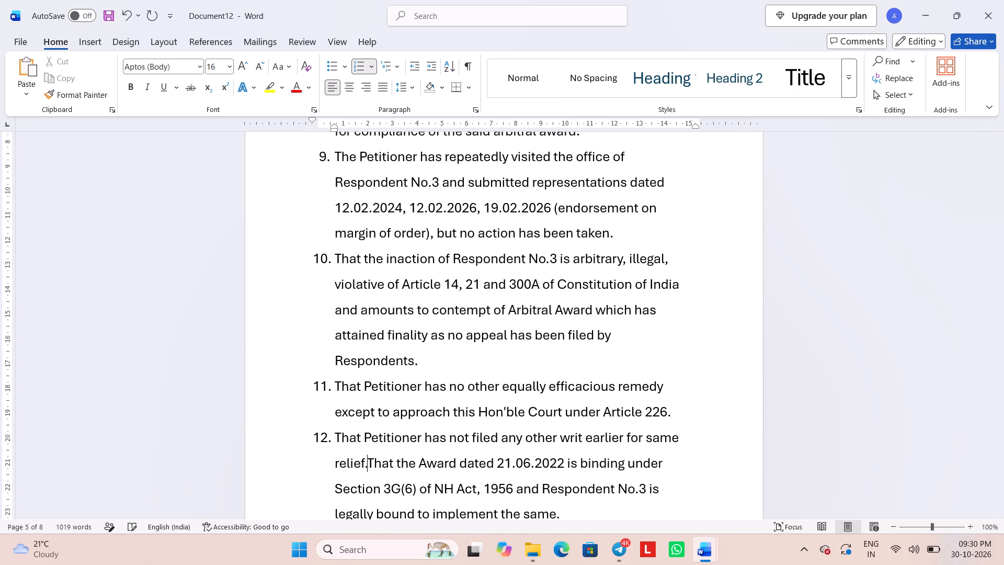
pyautogui.press('Return')
# Turn ground B into item 14 opening "That classification of land", removing "B. For" and the blank line above.
pyautogui.scroll(-2, 349, 432)
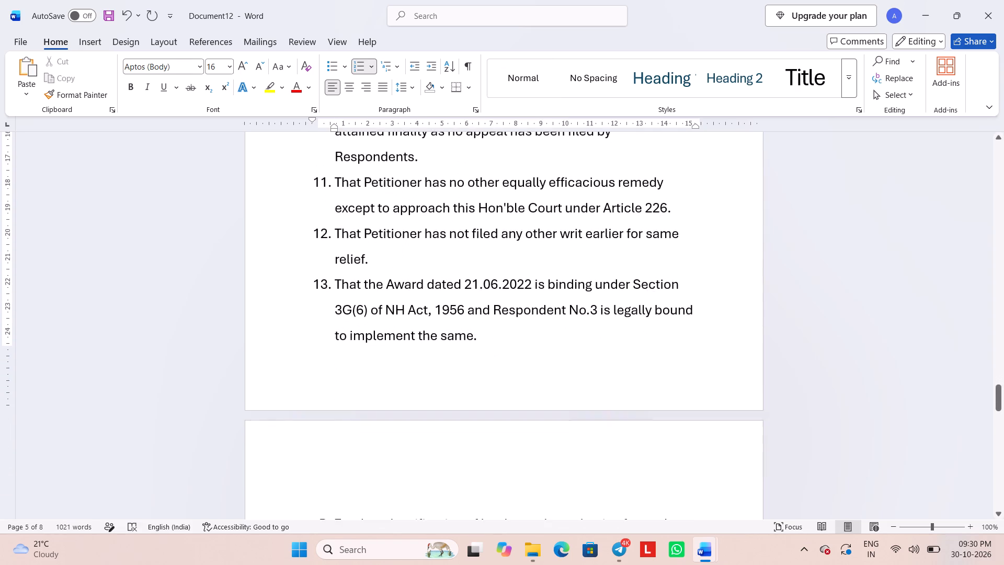
pyautogui.scroll(-1, 349, 432)
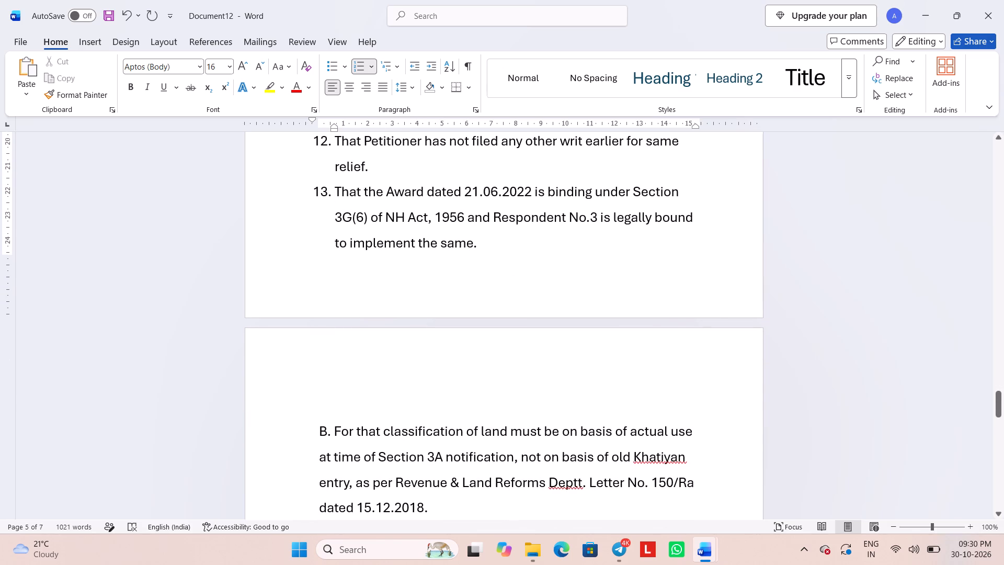
pyautogui.click(332, 430)
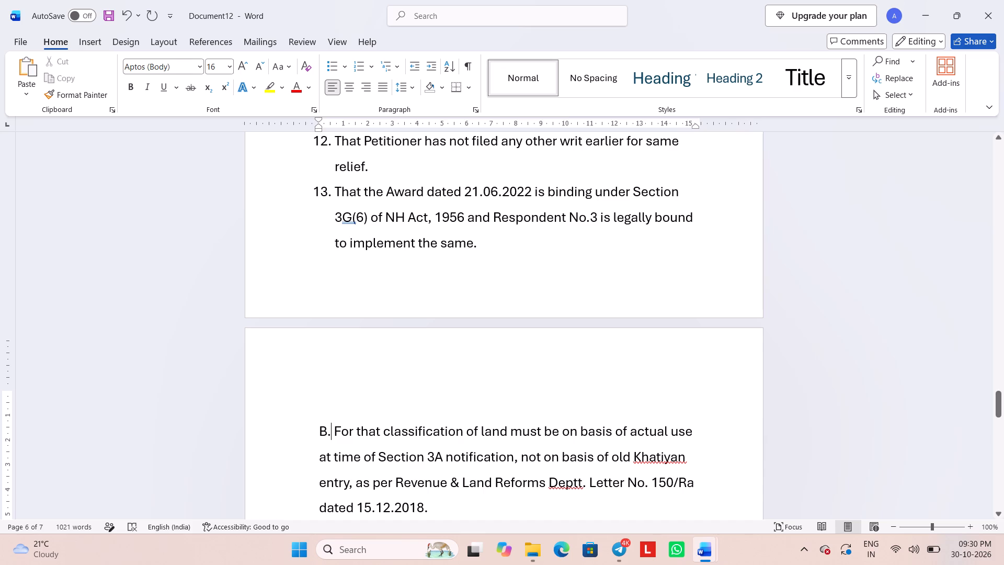
pyautogui.moveTo(356, 434); pyautogui.dragTo(487, 263)
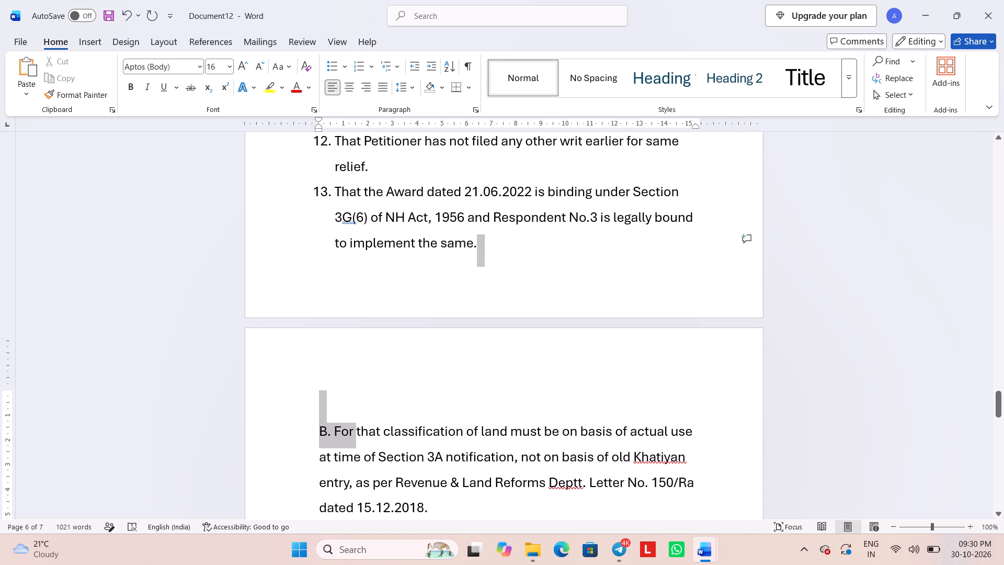
pyautogui.press('BackSpace')
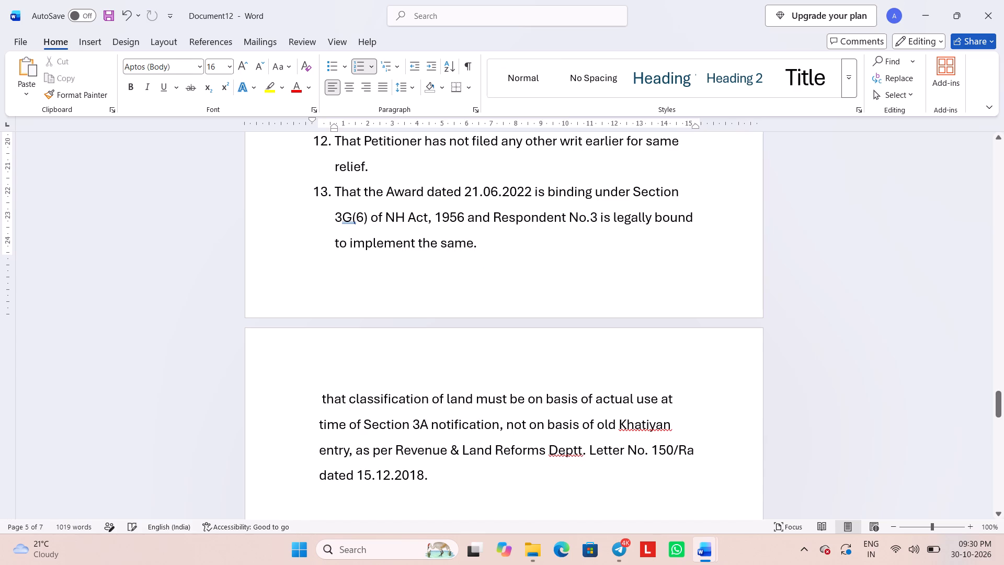
pyautogui.press('Delete')
pyautogui.press('Delete')
pyautogui.press('Delete')
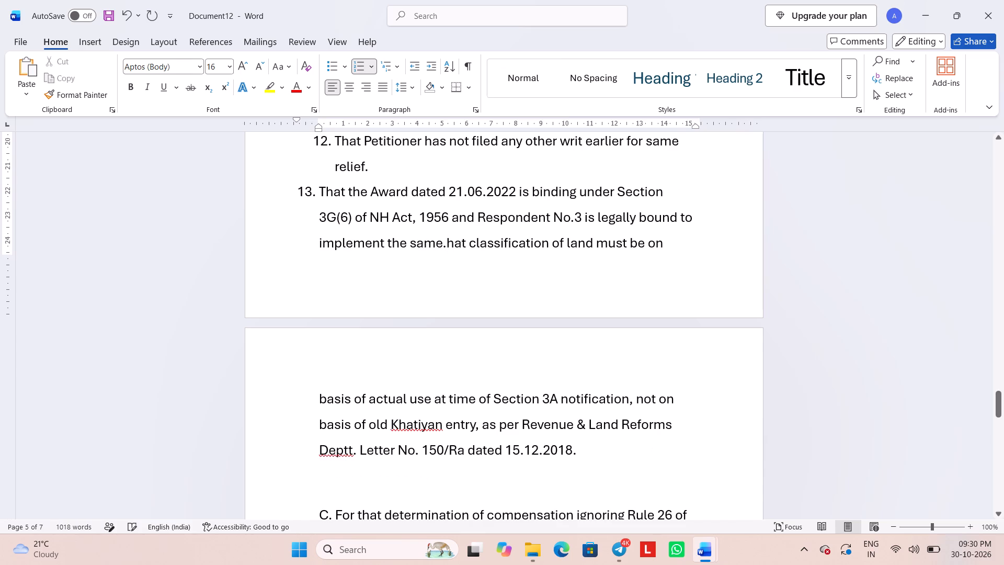
pyautogui.press('t')
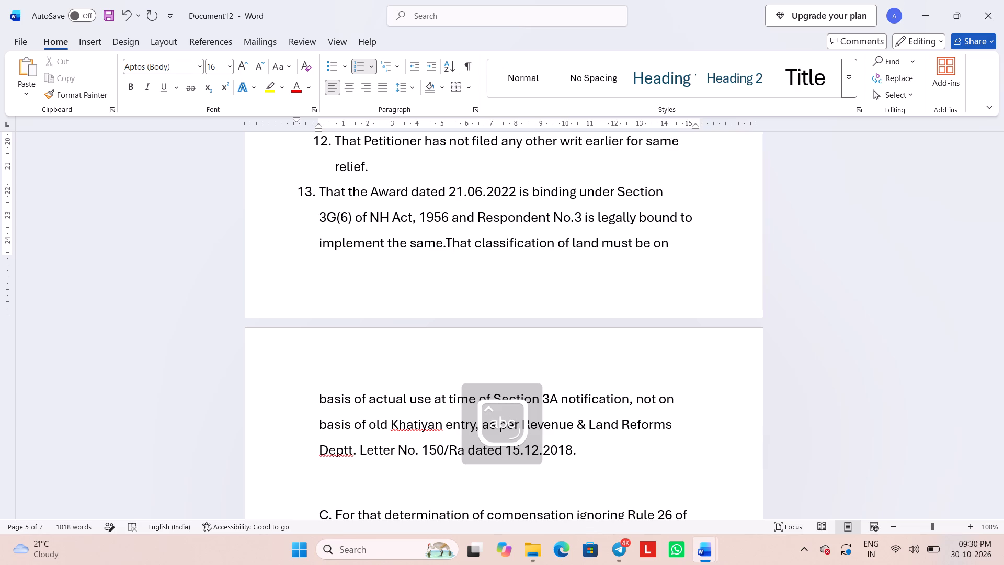
pyautogui.press('Left')
pyautogui.press('Return')
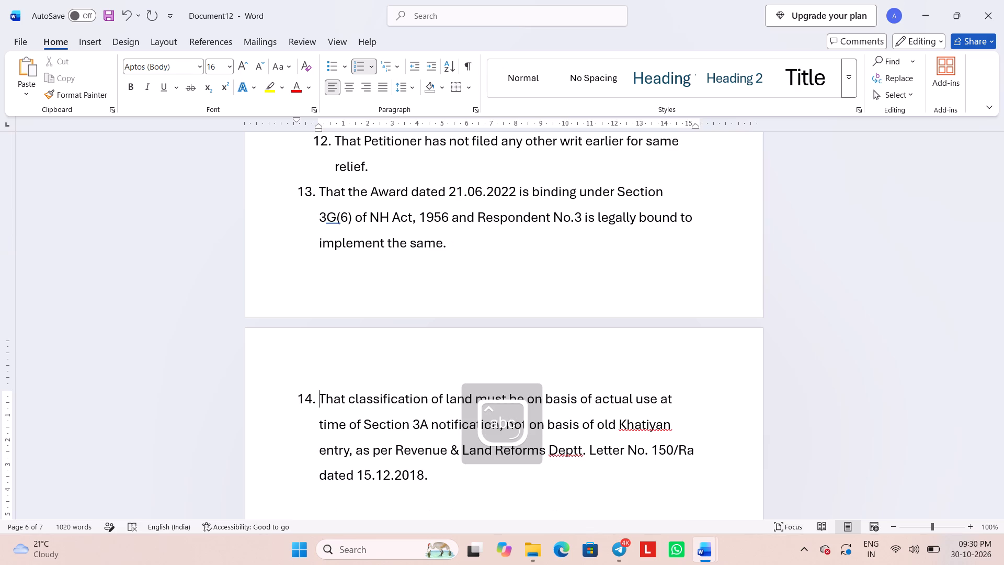
# Turn ground C into item 15 opening "That determination of compensation", removing "C. For" and the blank line above.
pyautogui.scroll(-3, 476, 279)
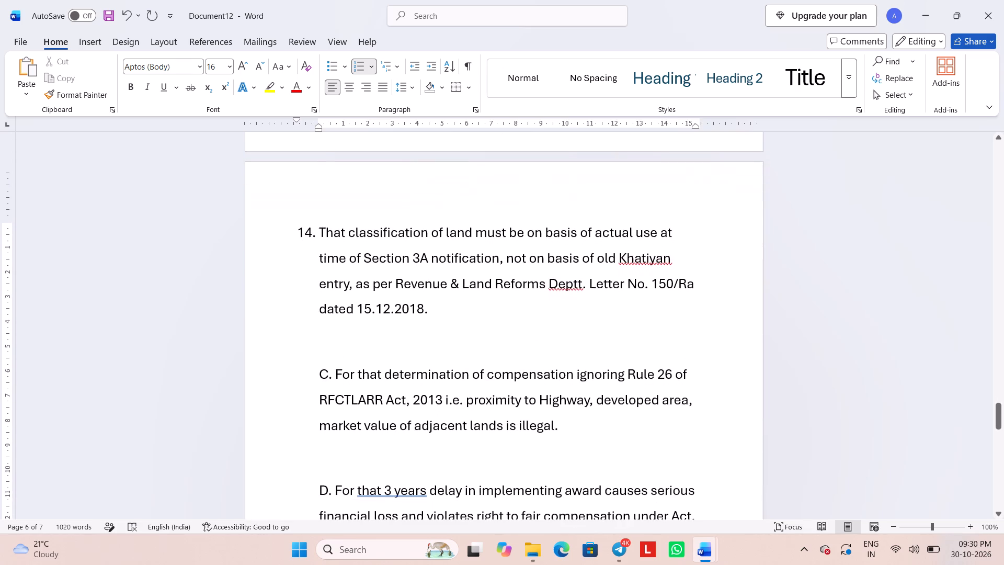
pyautogui.click(335, 373)
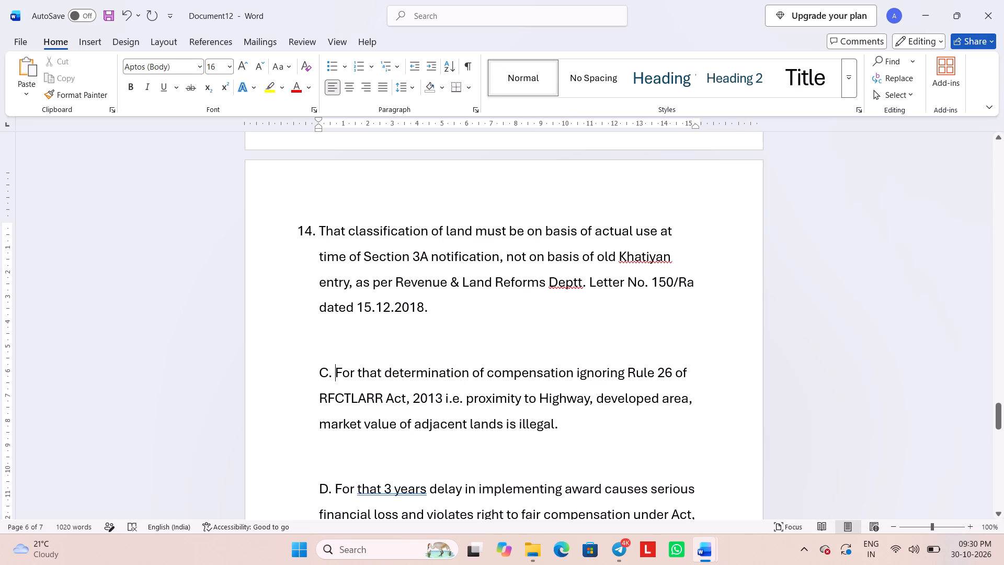
pyautogui.press('Delete')
pyautogui.press('Delete')
pyautogui.press('Delete')
pyautogui.press('Delete')
pyautogui.press('Delete')
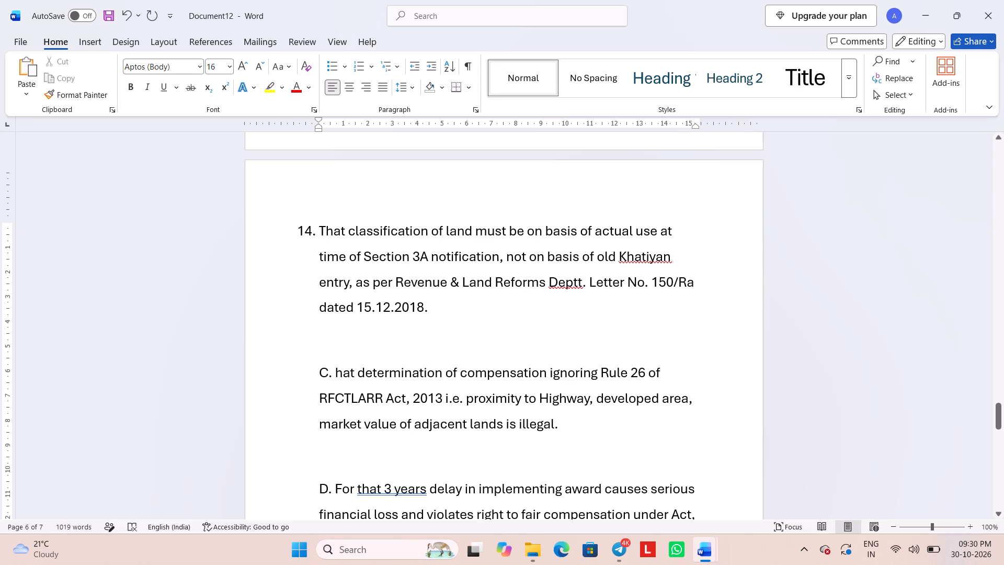
pyautogui.press('t')
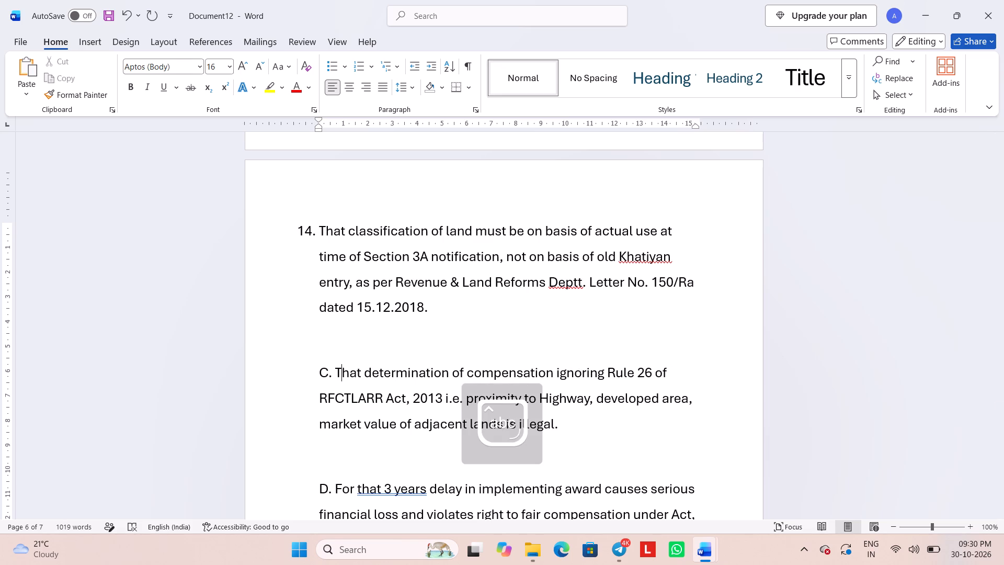
pyautogui.press('Left')
pyautogui.press('BackSpace')
pyautogui.press('BackSpace')
pyautogui.press('BackSpace')
pyautogui.press('BackSpace')
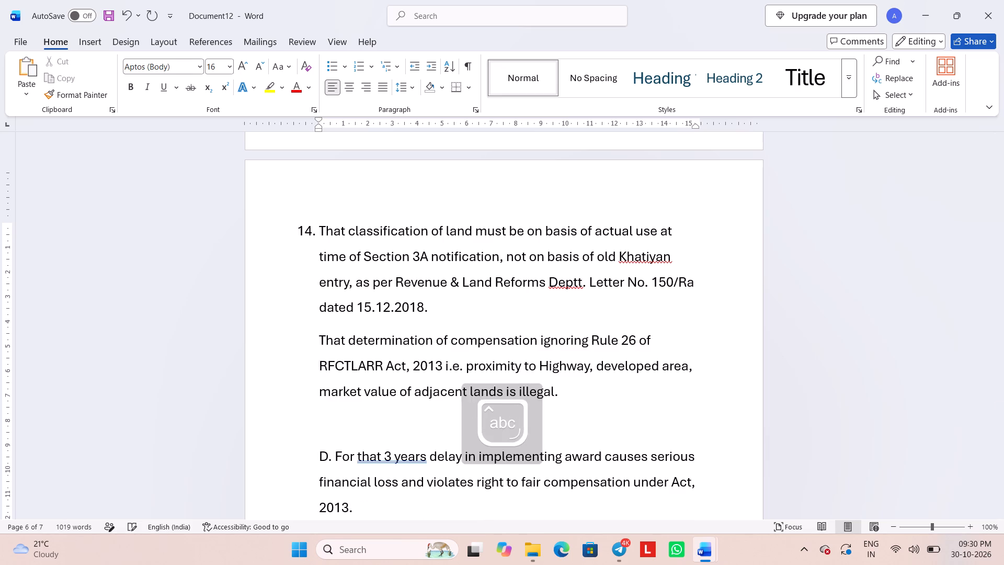
pyautogui.press('BackSpace')
pyautogui.press('Return')
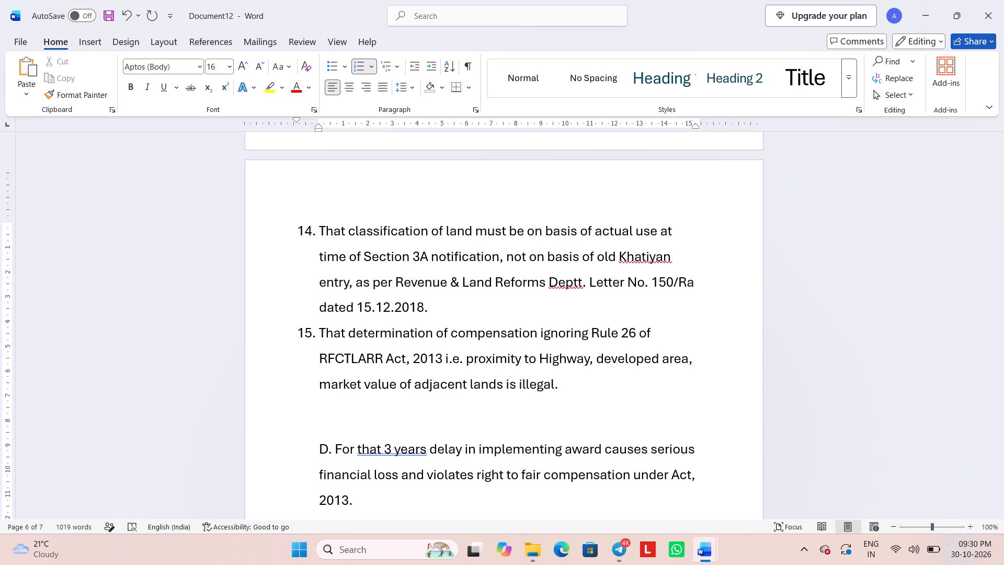
# Turn ground D into item 16 opening "That 3 years delay", removing "D. For" and the blank line above.
pyautogui.scroll(-1, 335, 373)
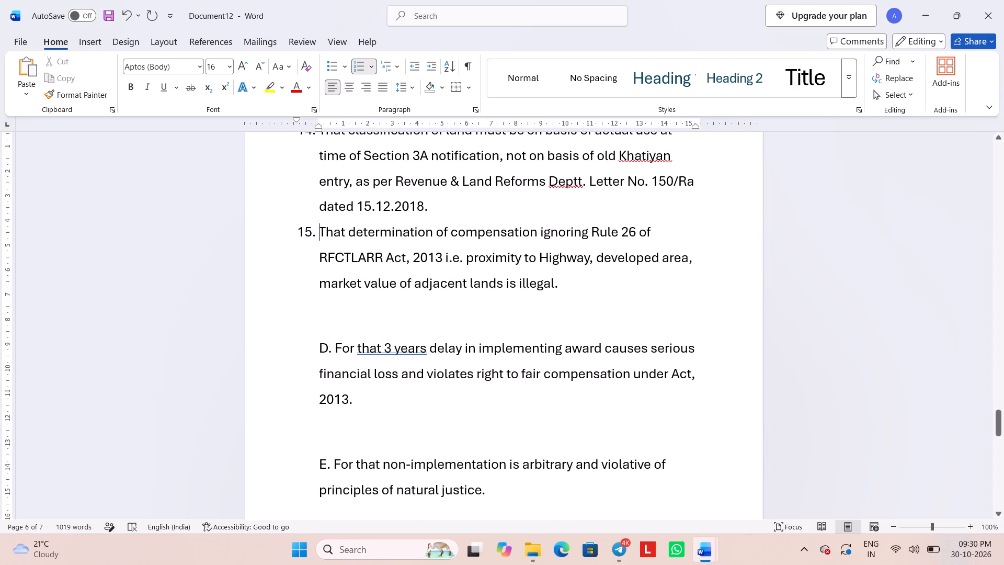
pyautogui.click(360, 353)
pyautogui.press('BackSpace')
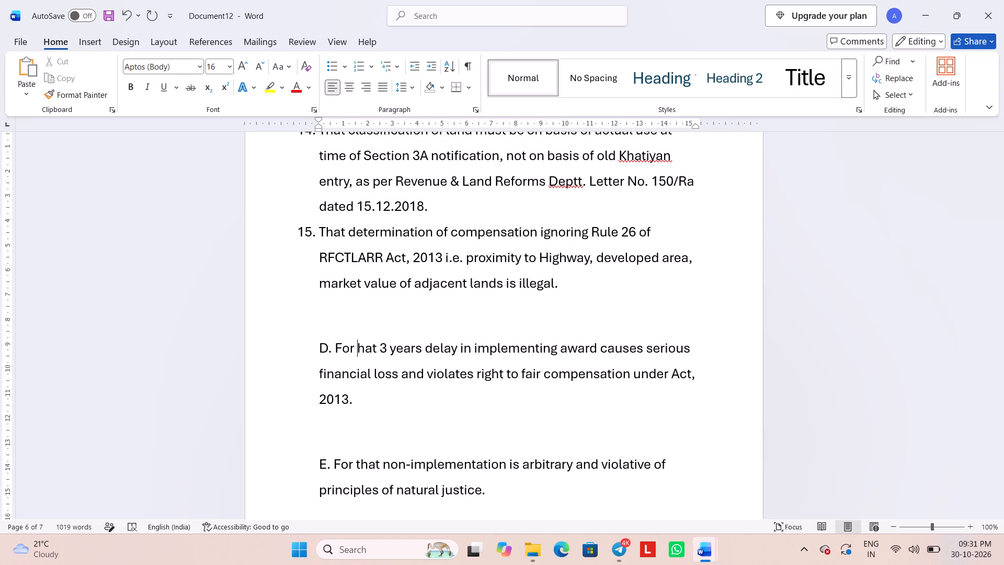
pyautogui.press('Left')
pyautogui.press('Left')
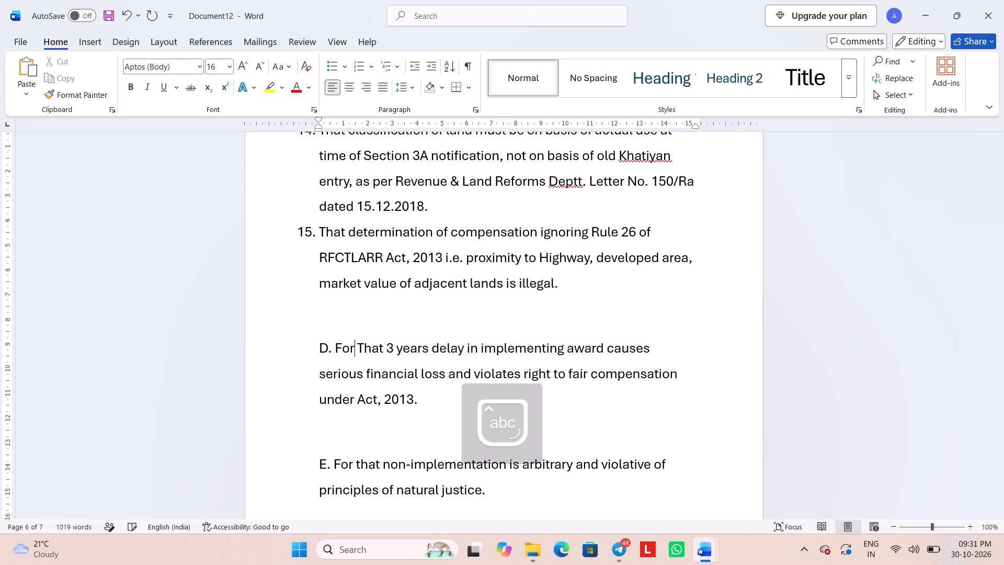
pyautogui.press('Right')
pyautogui.press('BackSpace')
pyautogui.press('BackSpace')
pyautogui.press('BackSpace')
pyautogui.press('BackSpace')
pyautogui.press('BackSpace')
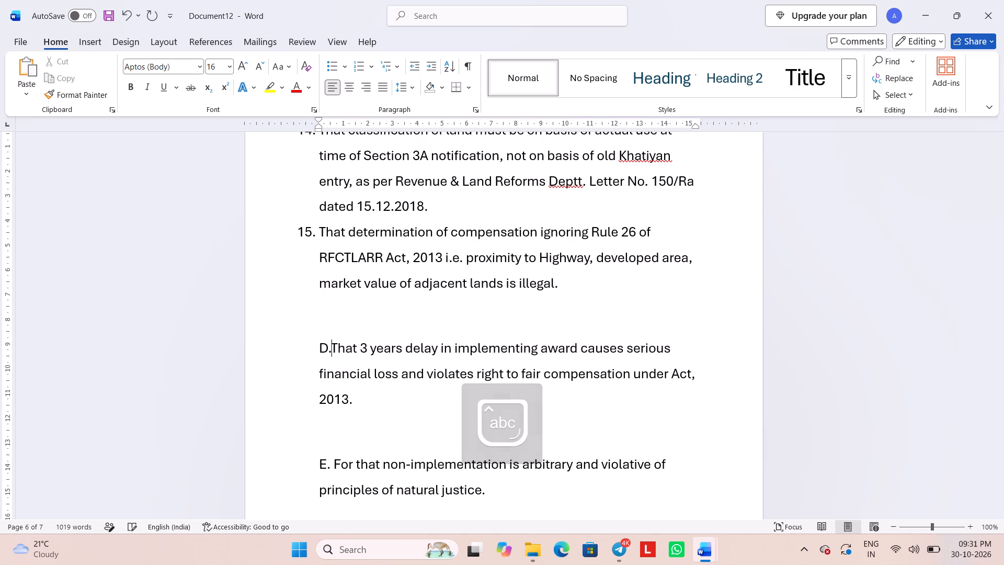
pyautogui.press('BackSpace')
pyautogui.press('BackSpace')
pyautogui.press('BackSpace')
pyautogui.press('BackSpace')
pyautogui.press('Return')
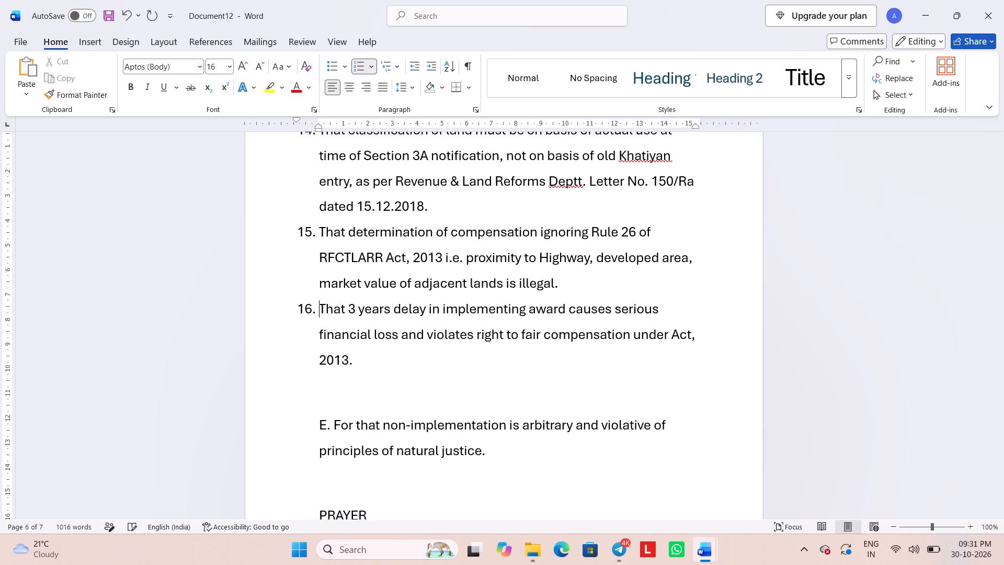
# Turn ground E into item 17 opening "That non-implementation is arbitrary", removing "E. For" and the blank line above.
pyautogui.scroll(-1, 360, 353)
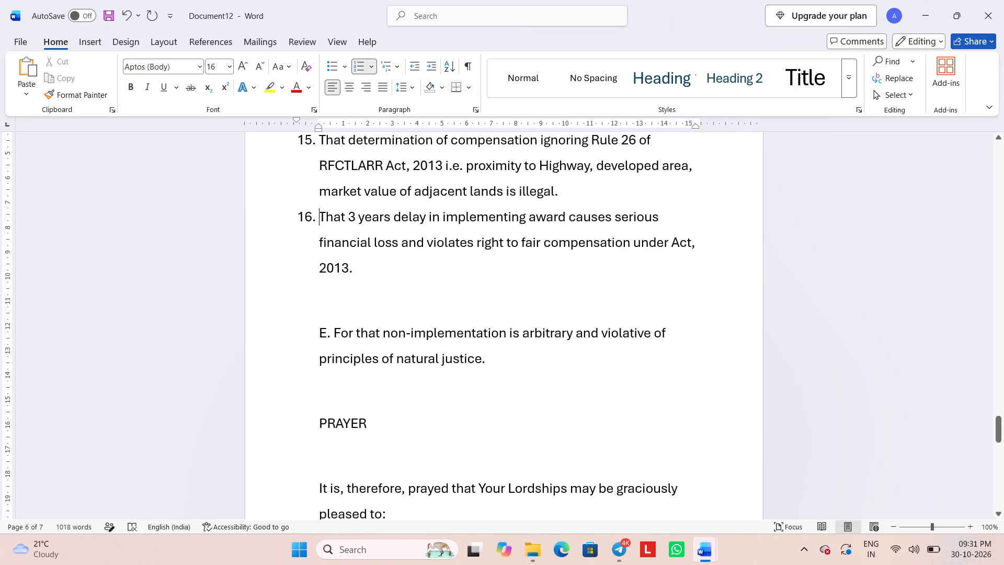
pyautogui.click(357, 334)
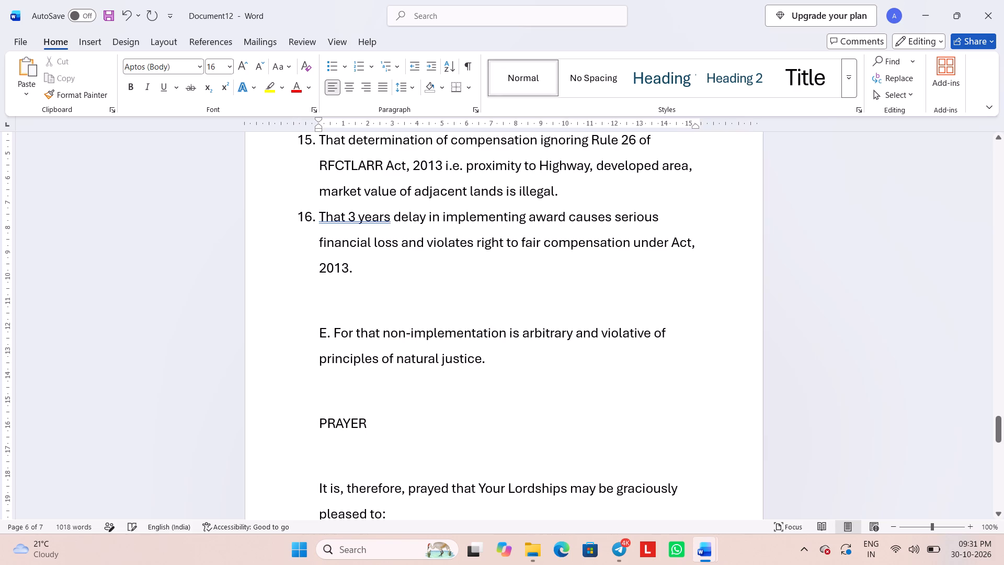
pyautogui.press('Right')
pyautogui.press('BackSpace')
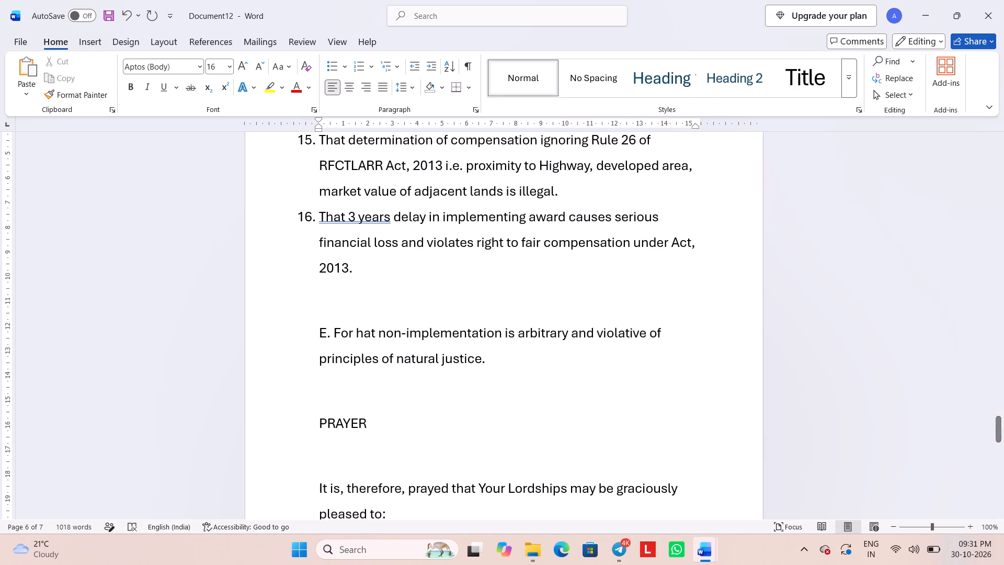
pyautogui.press('t')
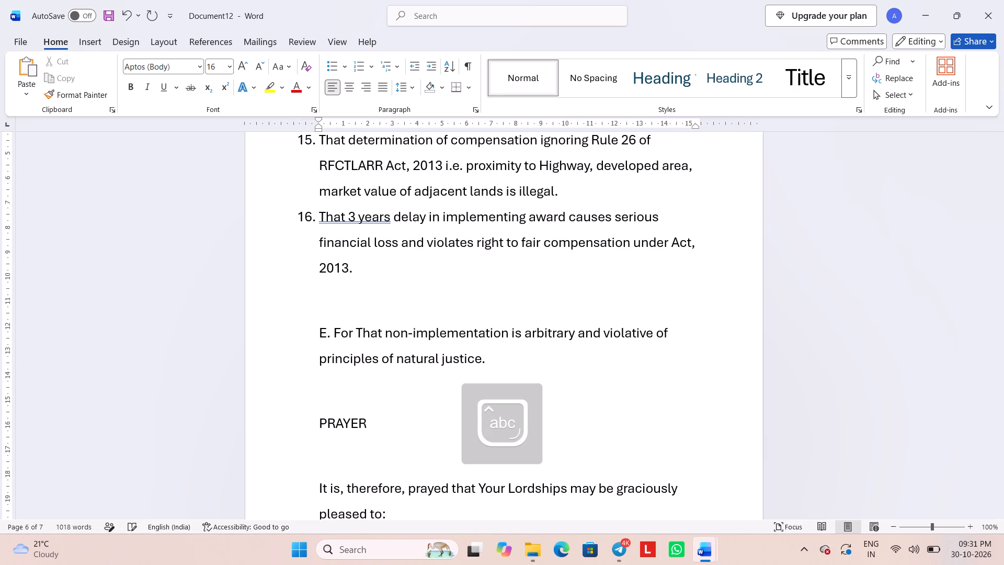
pyautogui.press('Left')
pyautogui.press('BackSpace')
pyautogui.press('BackSpace')
pyautogui.press('BackSpace')
pyautogui.press('BackSpace')
pyautogui.press('BackSpace')
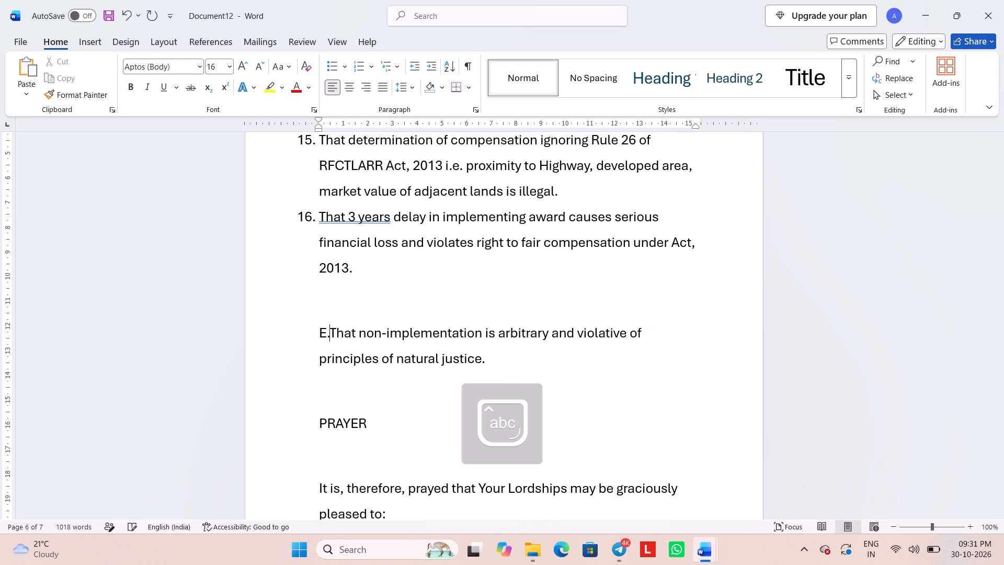
pyautogui.press('BackSpace')
pyautogui.press('BackSpace')
pyautogui.press('BackSpace')
pyautogui.press('BackSpace')
pyautogui.press('Return')
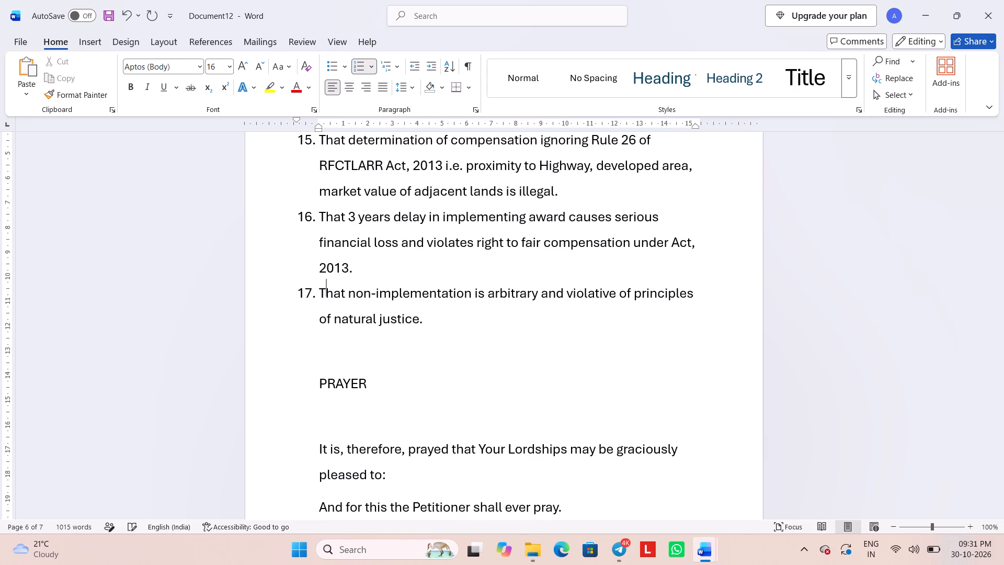
# Delete the "PRAYER" heading and the blank lines around it.
pyautogui.scroll(-1, 357, 334)
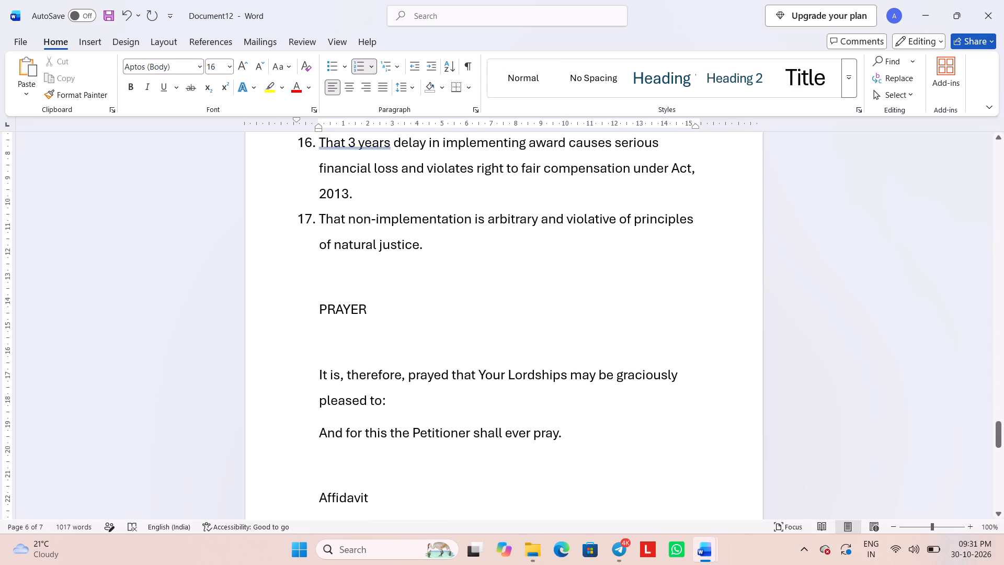
pyautogui.click(346, 340)
pyautogui.press('Delete')
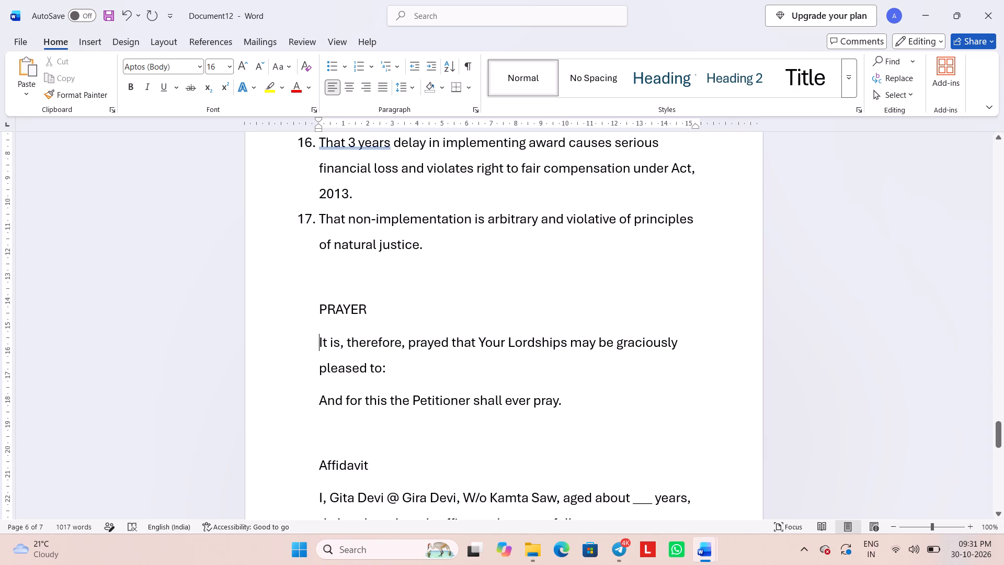
pyautogui.moveTo(381, 312); pyautogui.dragTo(300, 283)
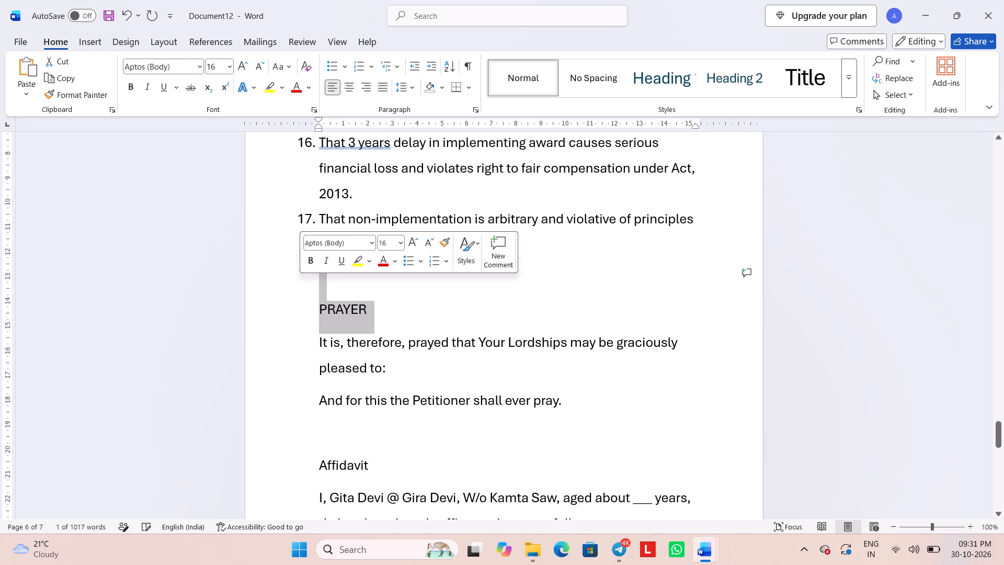
pyautogui.press('BackSpace')
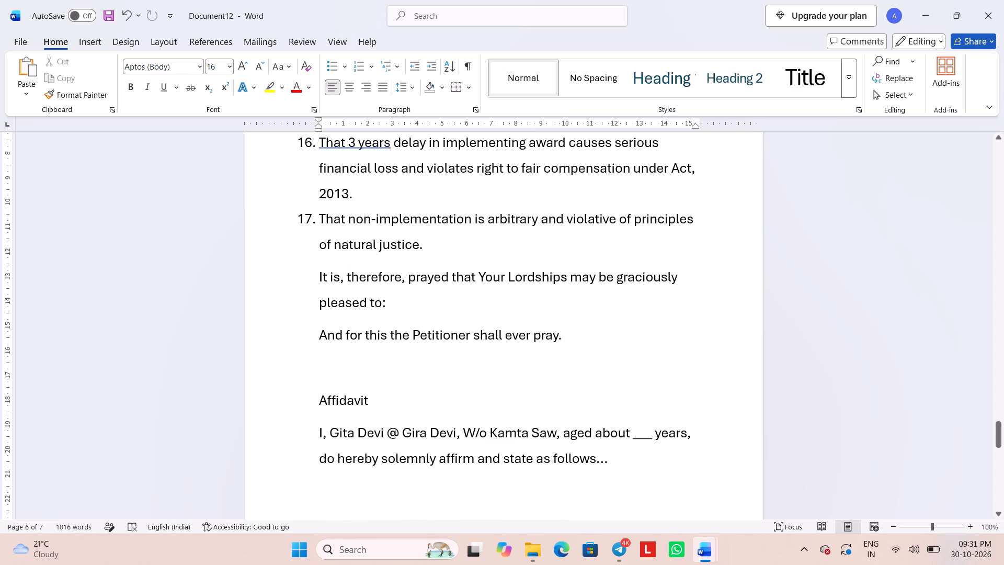
# Make "It is, therefore, prayed" an unnumbered paragraph directly under item 17, indented about 6.4 cm, with a blank line after it.
pyautogui.click(390, 307)
pyautogui.press('Return')
pyautogui.click(317, 276)
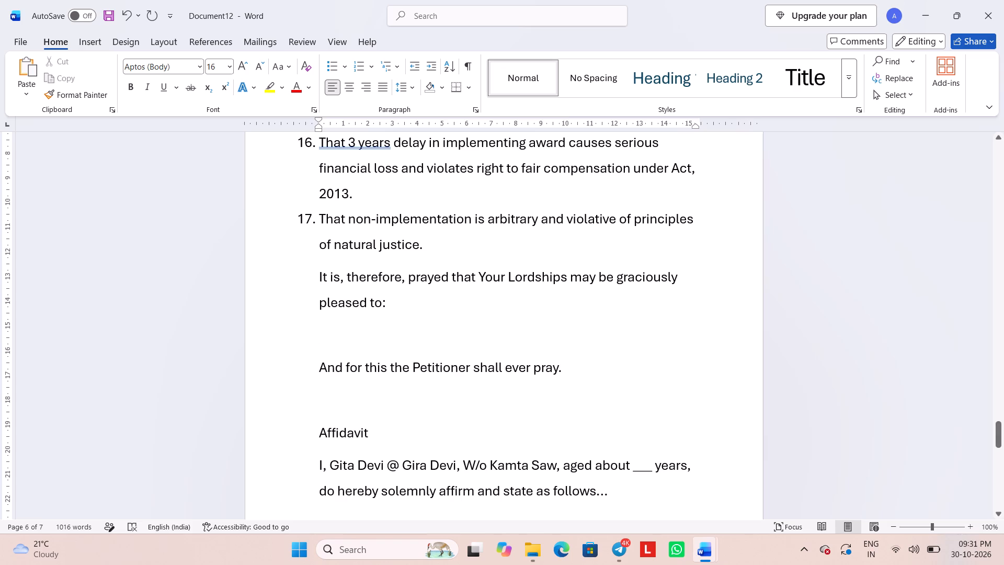
pyautogui.press('BackSpace')
pyautogui.press('Return')
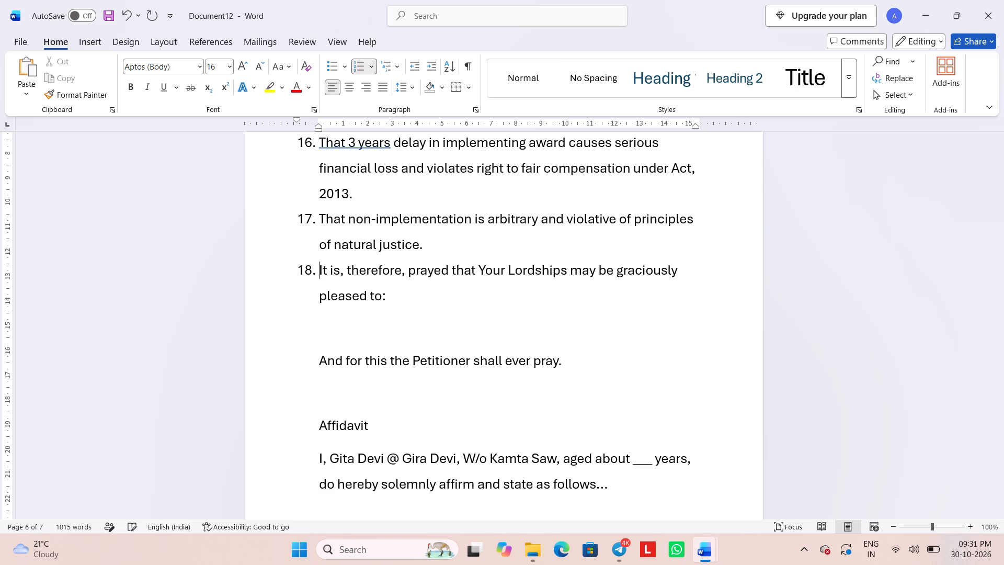
pyautogui.press('BackSpace')
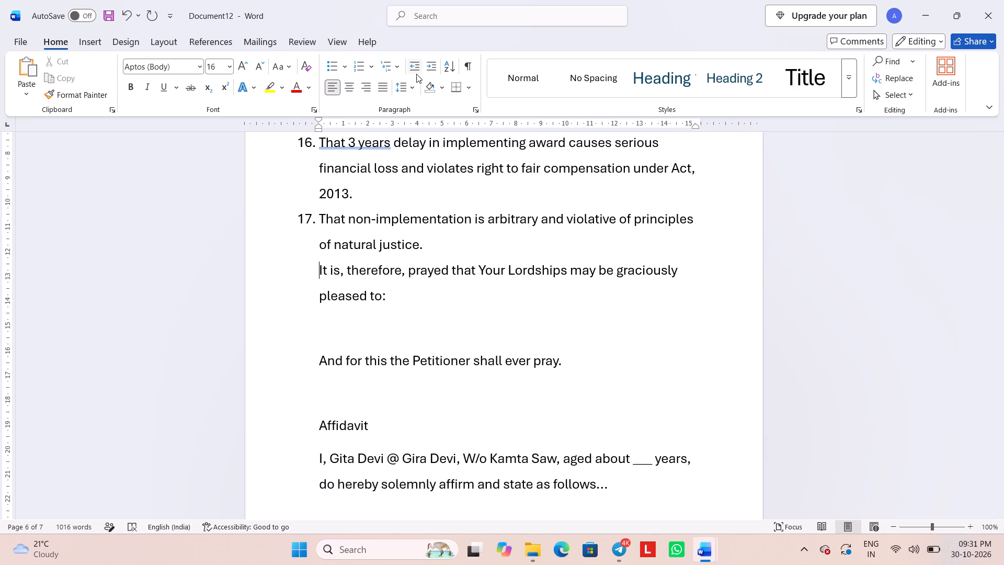
pyautogui.tripleClick(427, 68)
pyautogui.doubleClick(427, 68)
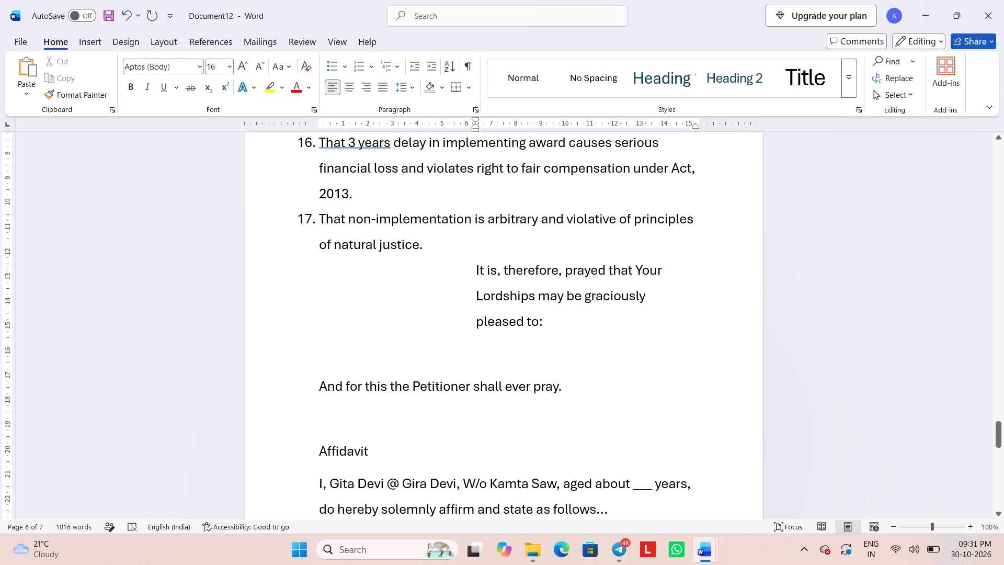
# Replace the colon after "pleased to" in the indented prayer paragraph with "issue rule NISI,".
pyautogui.click(563, 326)
pyautogui.press('BackSpace')
pyautogui.press('space')
pyautogui.write('issu')
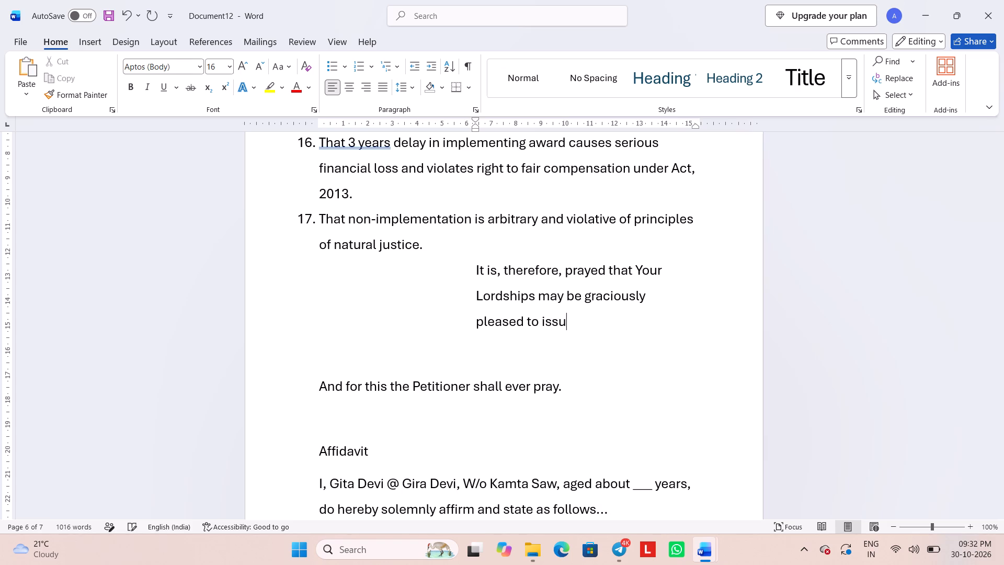
pyautogui.press('e')
pyautogui.press('space')
pyautogui.write('rule')
pyautogui.press('space')
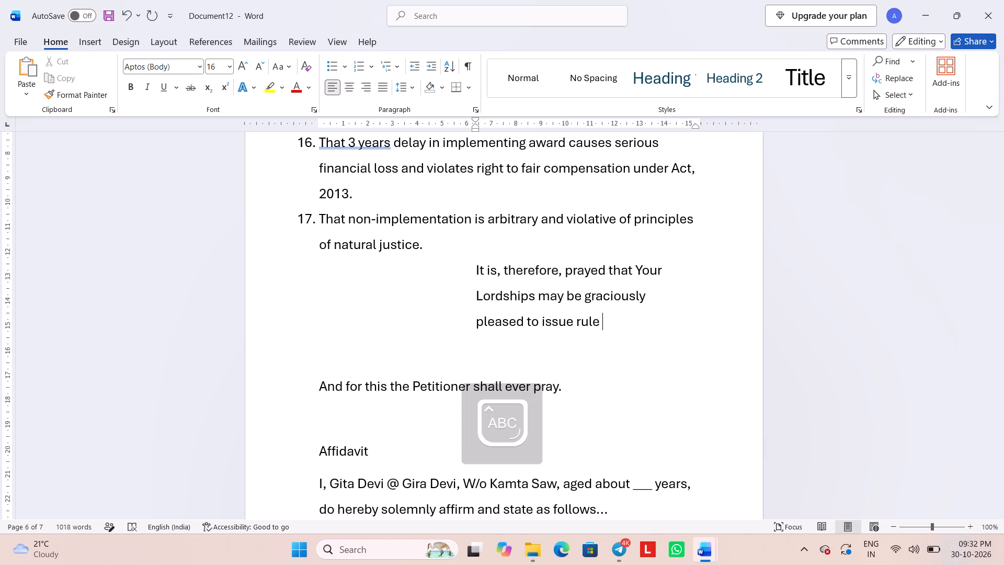
pyautogui.write('NI')
pyautogui.write('SI')
pyautogui.write(',')
pyautogui.press('space')
# Continue the prayer paragraph after "rule NISI," with "calling upon respondents,", correcting any misspelling.
pyautogui.write('calling')
pyautogui.press('space')
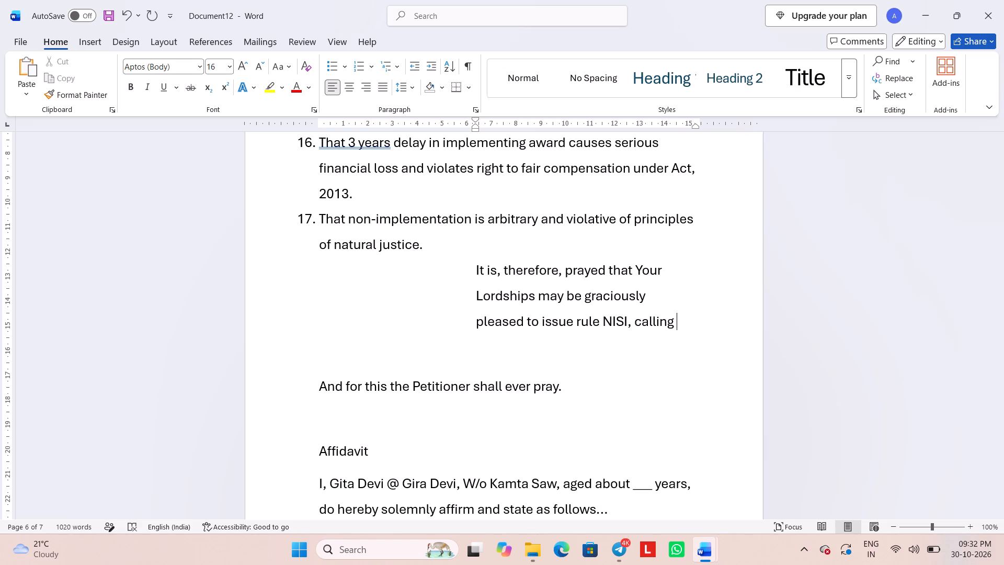
pyautogui.write('upong')
pyautogui.press('space')
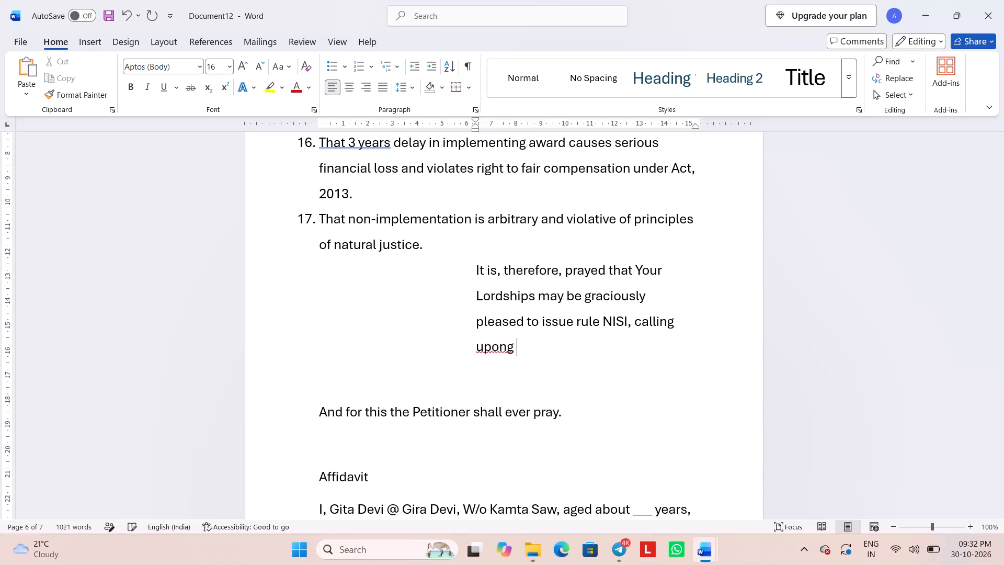
pyautogui.rightClick(496, 347)
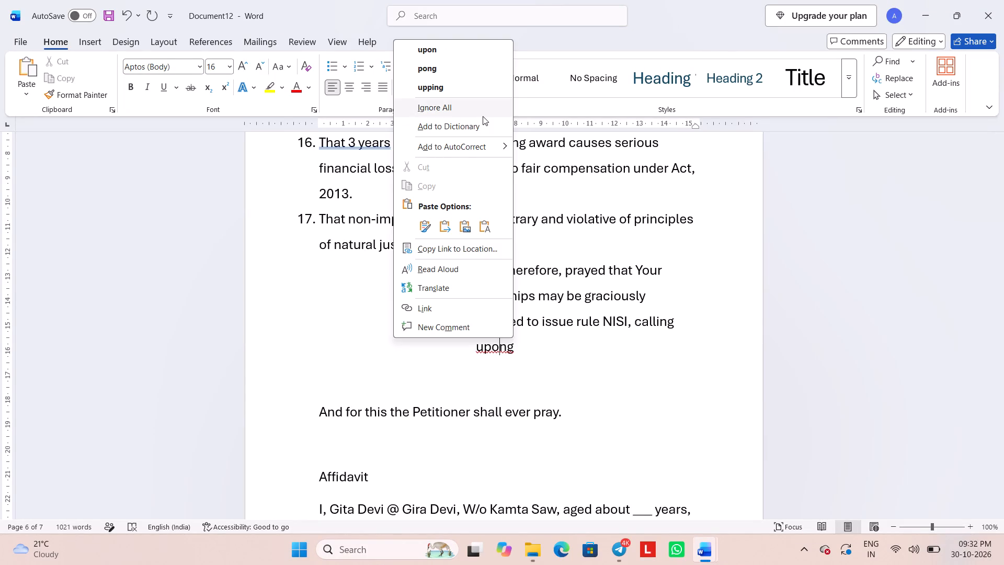
pyautogui.click(521, 346)
pyautogui.click(521, 346)
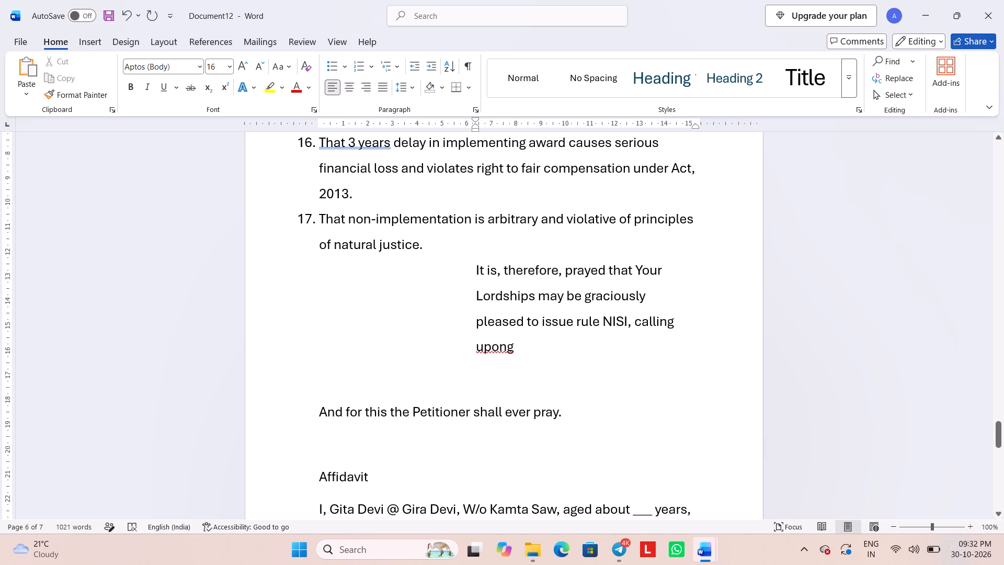
pyautogui.press('BackSpace')
pyautogui.press('BackSpace')
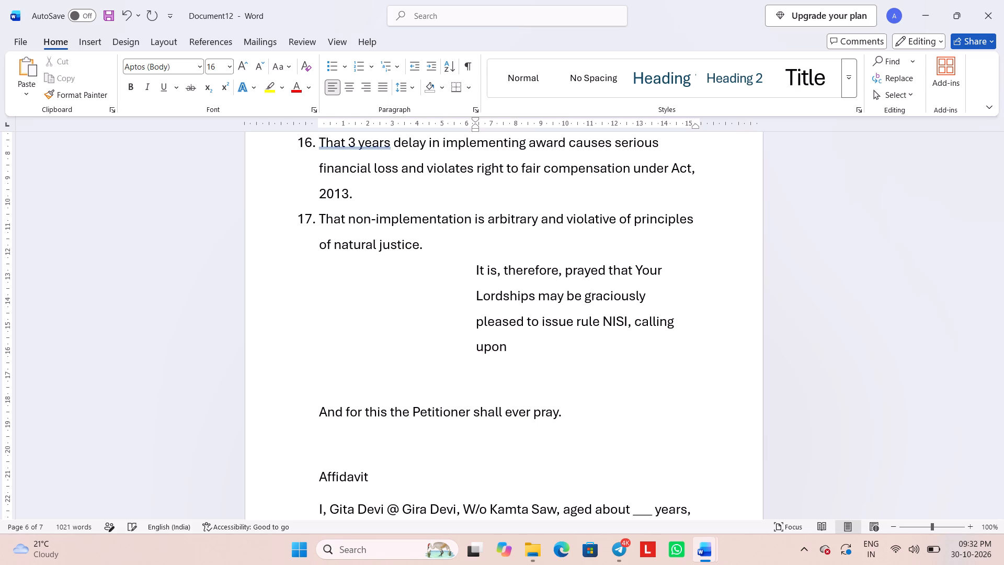
pyautogui.press('space')
pyautogui.write('respondents')
pyautogui.press('space')
pyautogui.press('BackSpace')
pyautogui.press(',')
pyautogui.press('space')
# Add "having heard" after "calling upon respondents," in the prayer paragraph.
pyautogui.write('have been')
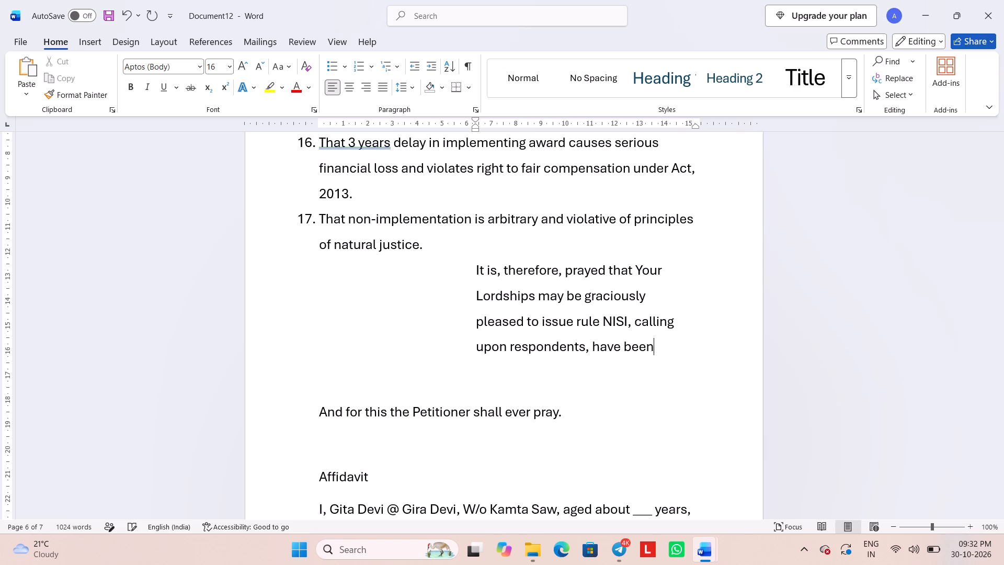
pyautogui.press('BackSpace')
pyautogui.press('BackSpace')
pyautogui.press('BackSpace')
pyautogui.press('BackSpace')
pyautogui.press('BackSpace')
pyautogui.press('BackSpace')
pyautogui.write('ing')
pyautogui.press('space')
pyautogui.press('h')
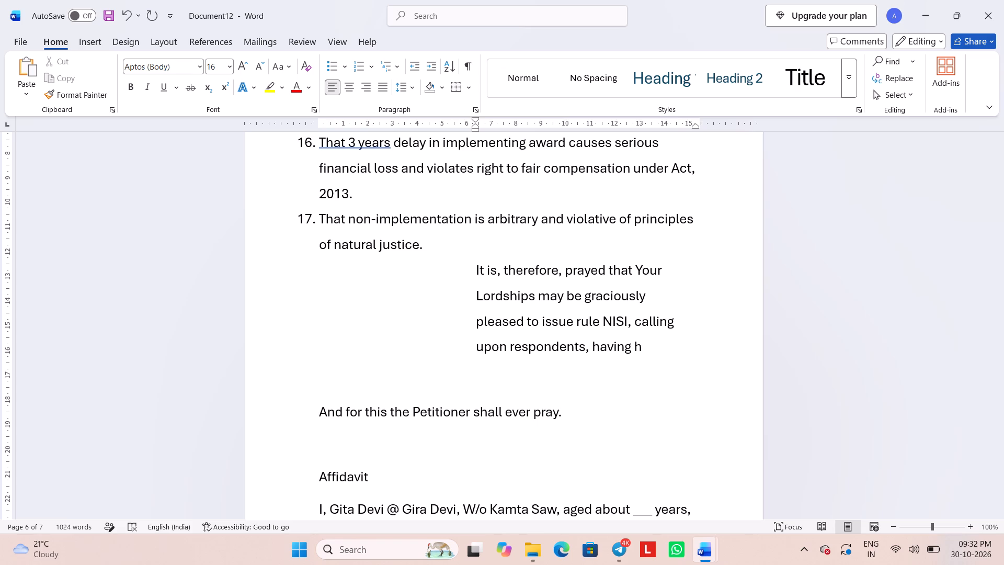
pyautogui.press('a')
pyautogui.press('BackSpace')
pyautogui.write('ea')
pyautogui.write('d')
pyautogui.press('space')
pyautogui.press('BackSpace')
pyautogui.press('BackSpace')
pyautogui.write('rd')
pyautogui.press('space')
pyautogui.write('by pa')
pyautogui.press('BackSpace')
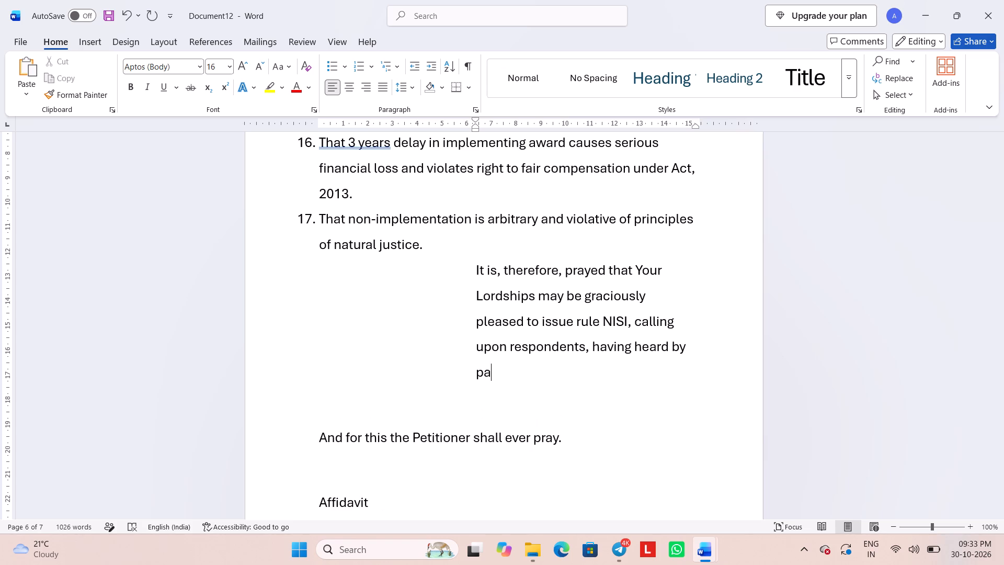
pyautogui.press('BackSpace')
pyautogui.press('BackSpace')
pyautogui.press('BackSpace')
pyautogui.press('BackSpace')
# Continue the prayer paragraph after "having heard" with "the parties after the return of the rule".
pyautogui.write('the parti')
pyautogui.write('es')
pyautogui.press('space')
pyautogui.write('after the ret')
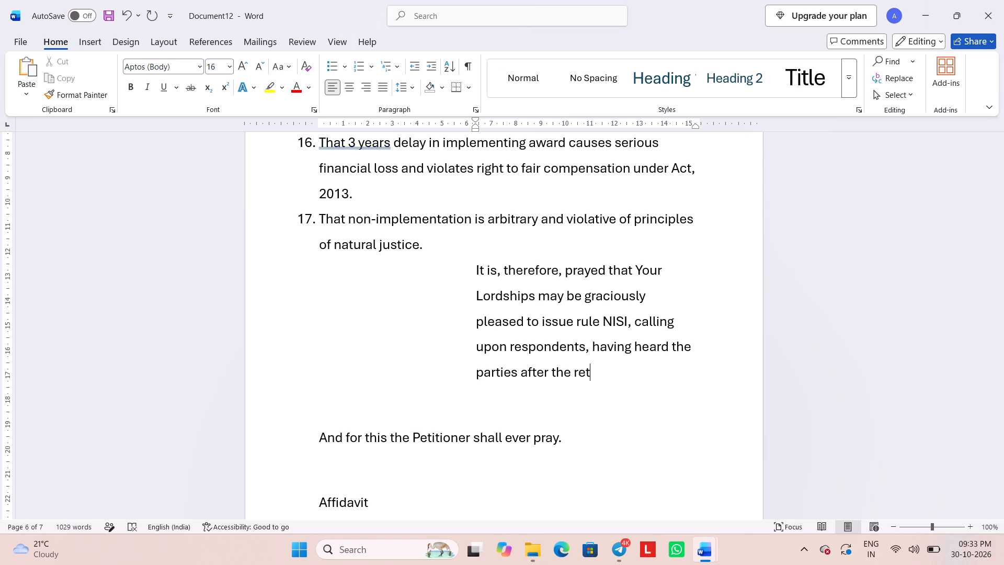
pyautogui.write('uyr')
pyautogui.press('BackSpace')
pyautogui.press('BackSpace')
pyautogui.write('rn')
pyautogui.press('space')
pyautogui.write('of the rule')
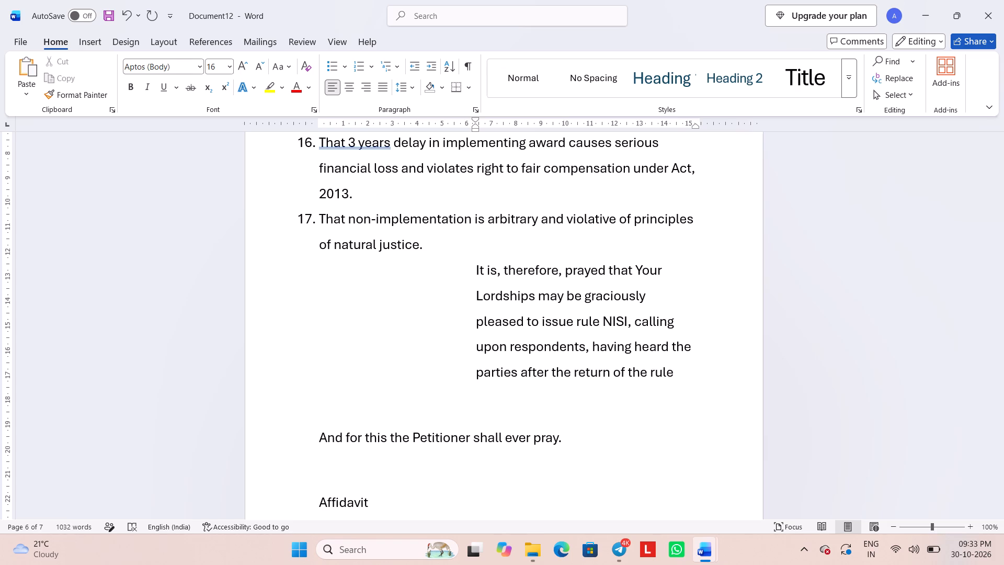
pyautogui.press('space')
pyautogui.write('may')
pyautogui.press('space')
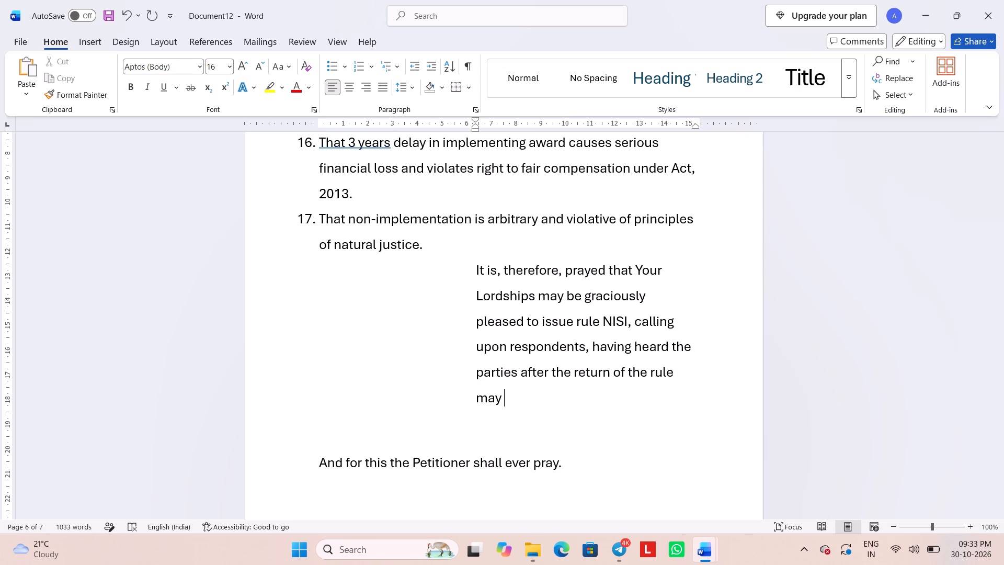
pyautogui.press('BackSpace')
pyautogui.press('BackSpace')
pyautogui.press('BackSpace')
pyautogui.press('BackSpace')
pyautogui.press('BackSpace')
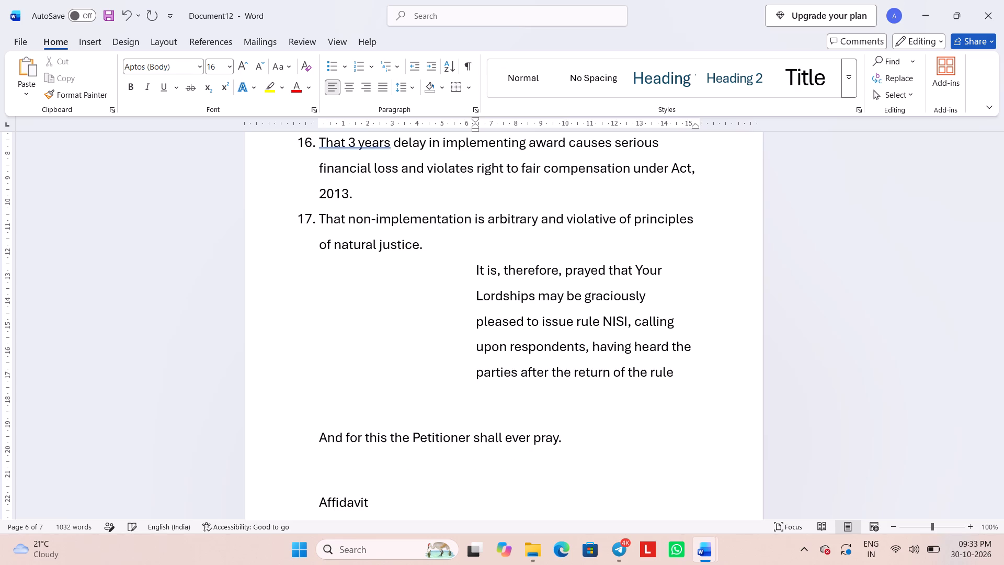
# Continue the prayer paragraph after "the return of the rule" with "allow this writ petition", correcting any misspelling.
pyautogui.press('space')
pyautogui.write('allow this')
pyautogui.press('space')
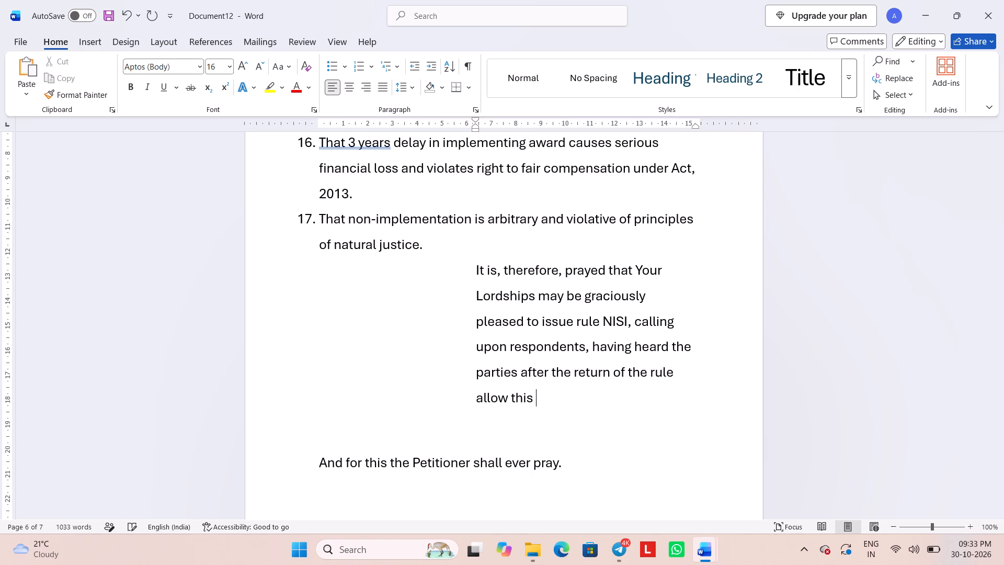
pyautogui.write('pet')
pyautogui.press('BackSpace')
pyautogui.press('BackSpace')
pyautogui.press('BackSpace')
pyautogui.press('w')
pyautogui.write('rite')
pyautogui.press('space')
pyautogui.press('BackSpace')
pyautogui.press('BackSpace')
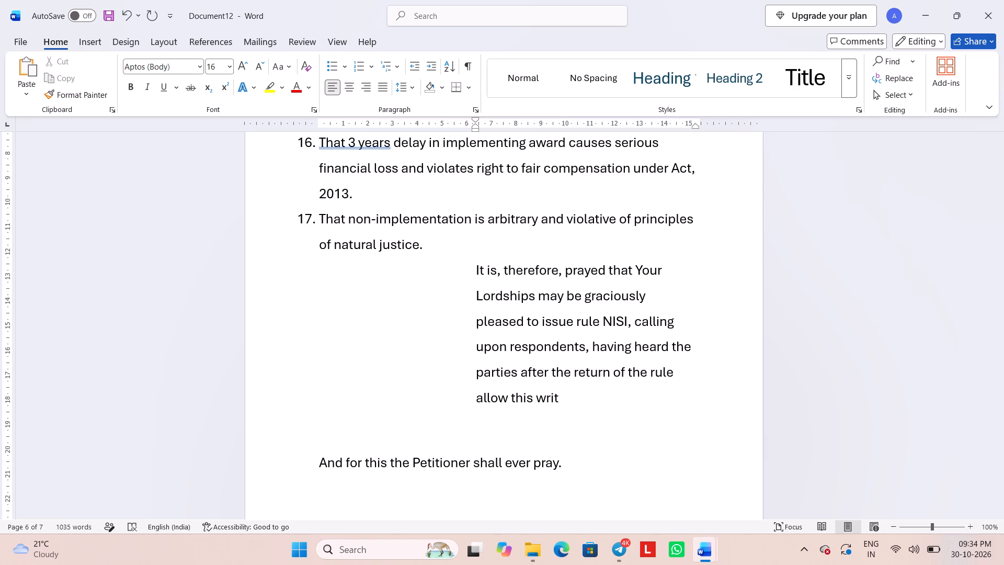
pyautogui.press('space')
pyautogui.write('pet')
pyautogui.write('etionb')
pyautogui.press('space')
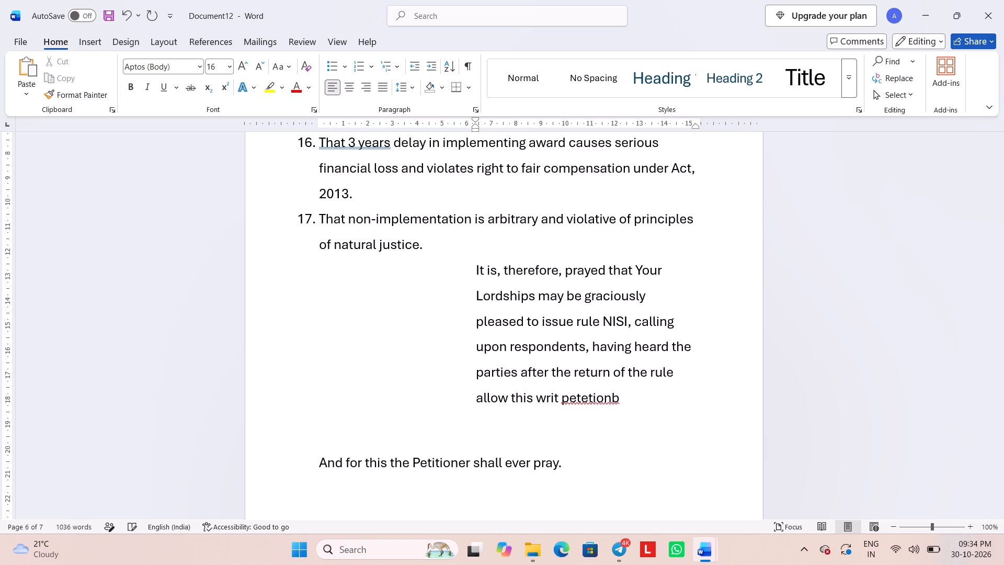
pyautogui.press('BackSpace')
pyautogui.press('BackSpace')
pyautogui.press('space')
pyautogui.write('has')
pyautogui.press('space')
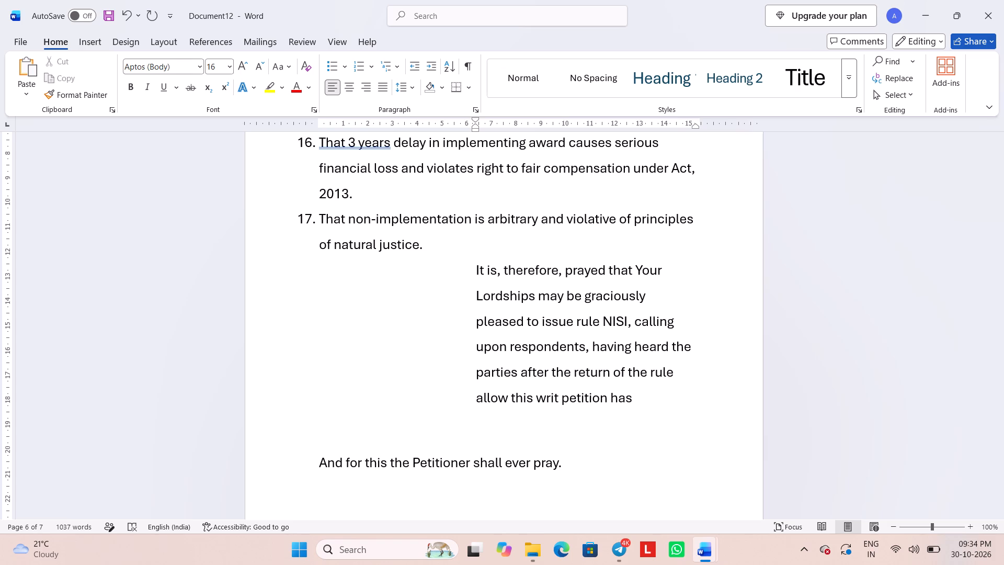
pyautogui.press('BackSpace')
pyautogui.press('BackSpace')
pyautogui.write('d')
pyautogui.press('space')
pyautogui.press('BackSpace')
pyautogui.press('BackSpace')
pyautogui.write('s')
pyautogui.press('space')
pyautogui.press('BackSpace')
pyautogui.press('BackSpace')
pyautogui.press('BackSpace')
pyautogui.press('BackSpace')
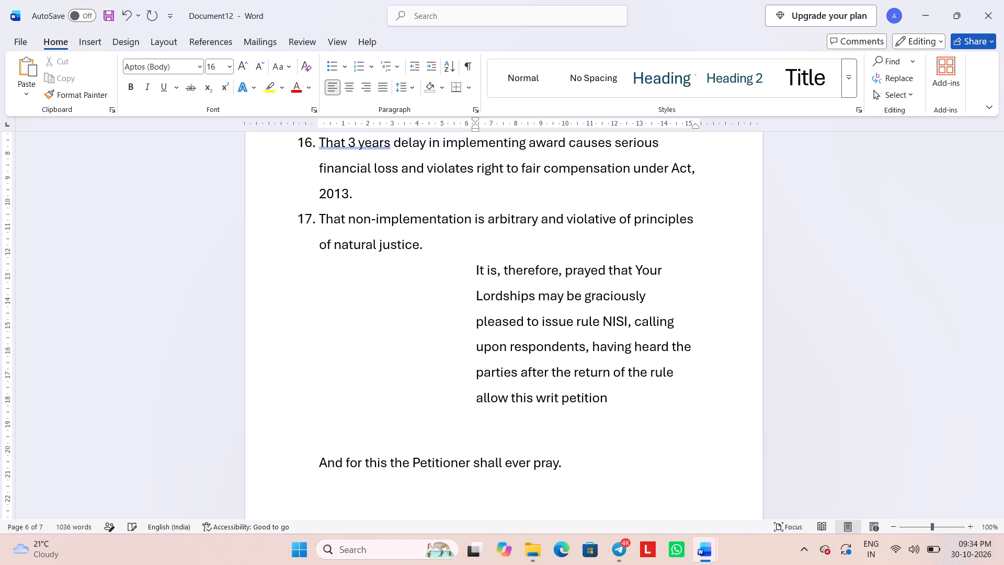
# Add "as prayed in para" after "allow this writ petition" in the prayer paragraph.
pyautogui.write('as')
pyautogui.press('space')
pyautogui.write('prayed')
pyautogui.press('space')
pyautogui.write('in')
pyautogui.press('space')
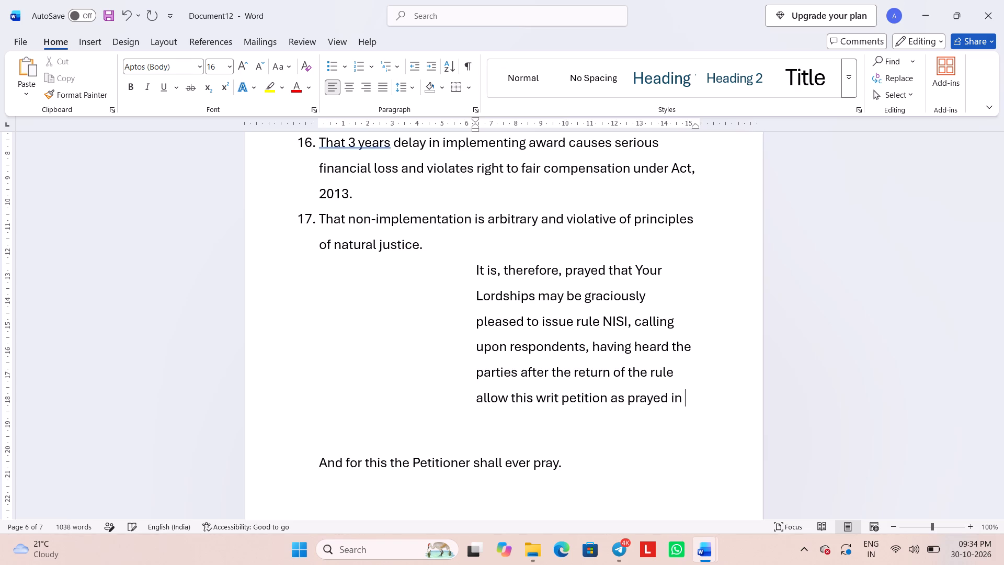
pyautogui.write('para')
pyautogui.press('space')
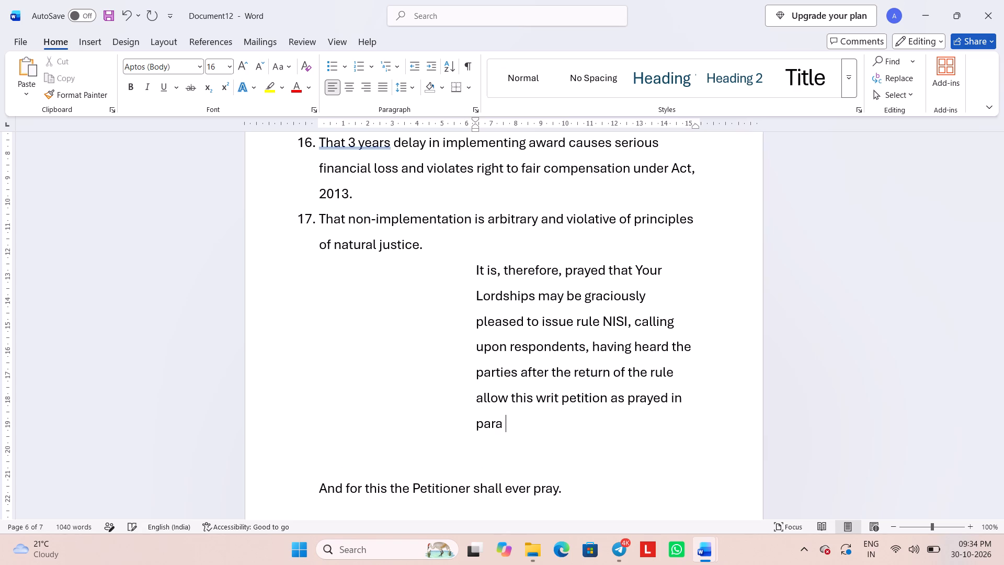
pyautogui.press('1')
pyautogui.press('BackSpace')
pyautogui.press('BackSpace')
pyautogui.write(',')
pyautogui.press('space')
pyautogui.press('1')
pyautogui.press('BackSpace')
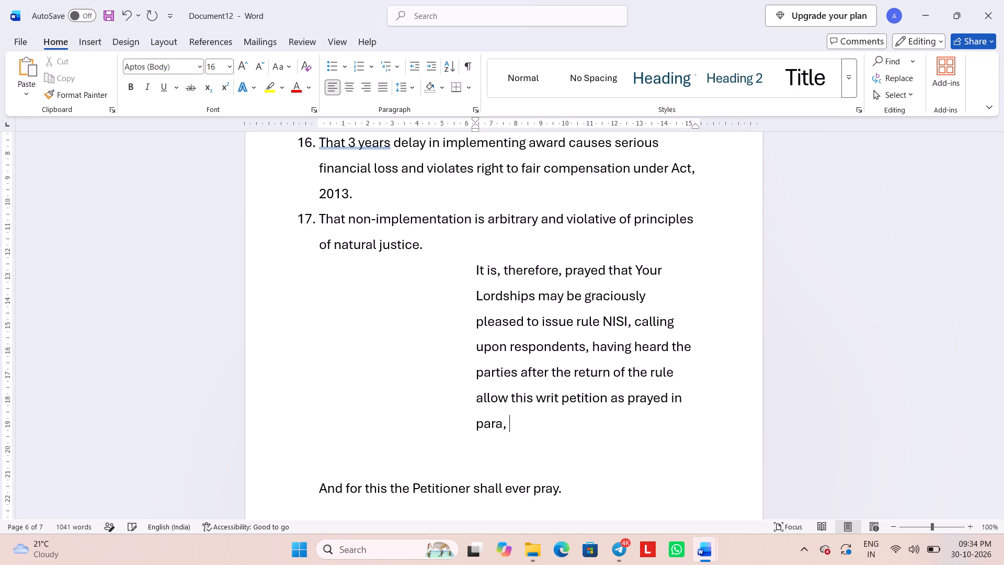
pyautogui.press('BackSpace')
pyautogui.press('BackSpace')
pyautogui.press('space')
# Complete the paragraph reference after "para" as "– 1;", with no space before the semicolon.
pyautogui.press('-')
pyautogui.press('space')
pyautogui.write('1')
pyautogui.press('space')
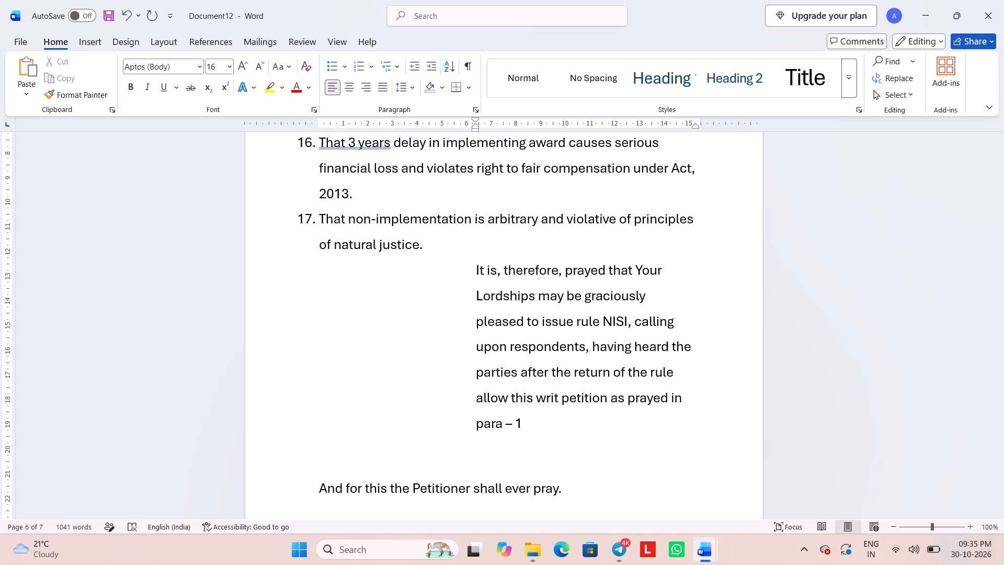
pyautogui.press(';')
pyautogui.press('Left')
pyautogui.press('BackSpace')
# Remove the blank line between the prayer paragraph and "And for this the Petitioner shall ever pray.".
pyautogui.press('Right')
pyautogui.press('Delete')
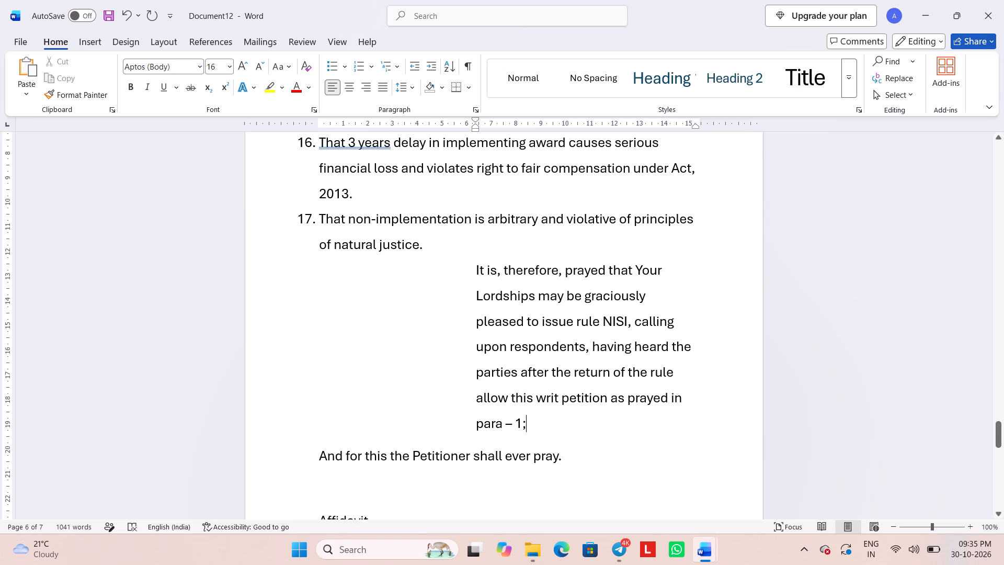
# Remove the blank line above the Affidavit heading and insert a page break so the heading starts on a new page.
pyautogui.scroll(-1, 496, 421)
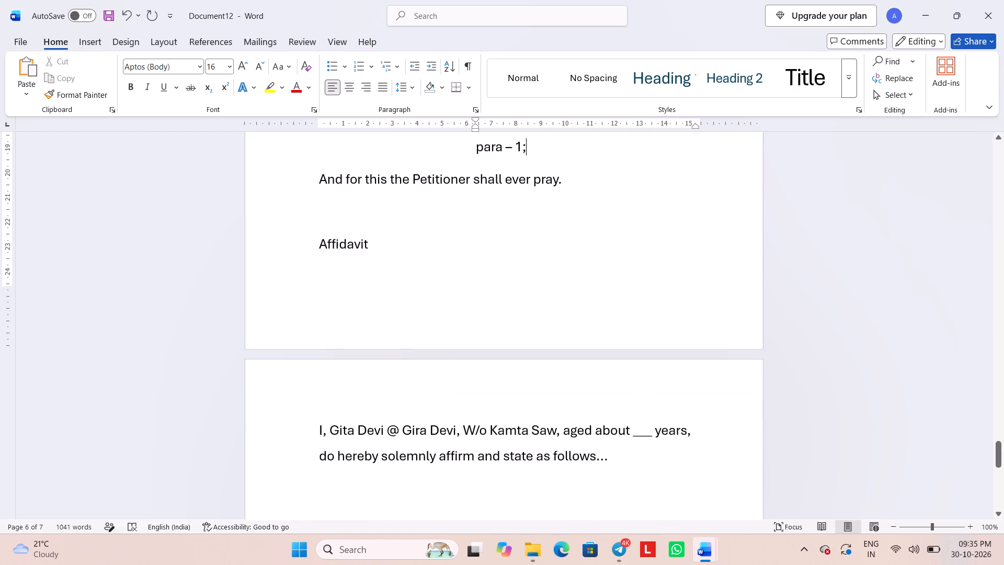
pyautogui.click(315, 249)
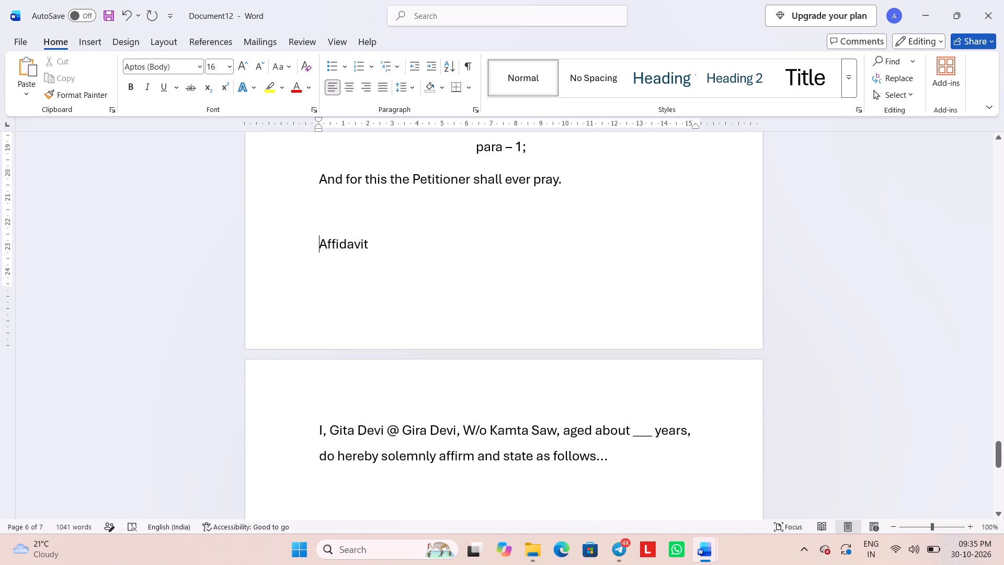
pyautogui.press('BackSpace')
pyautogui.press('BackSpace')
pyautogui.press('Return')
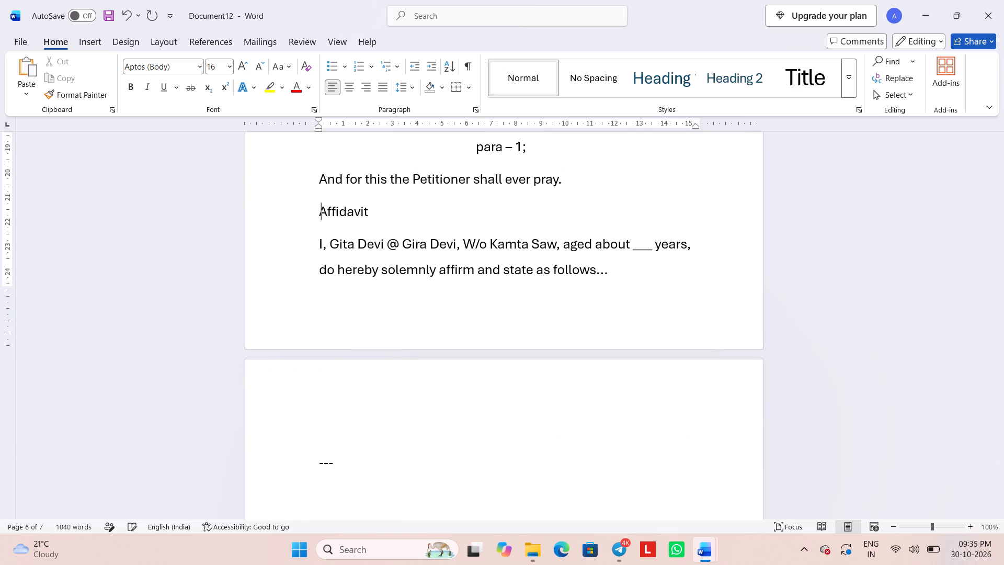
pyautogui.press('BackSpace')
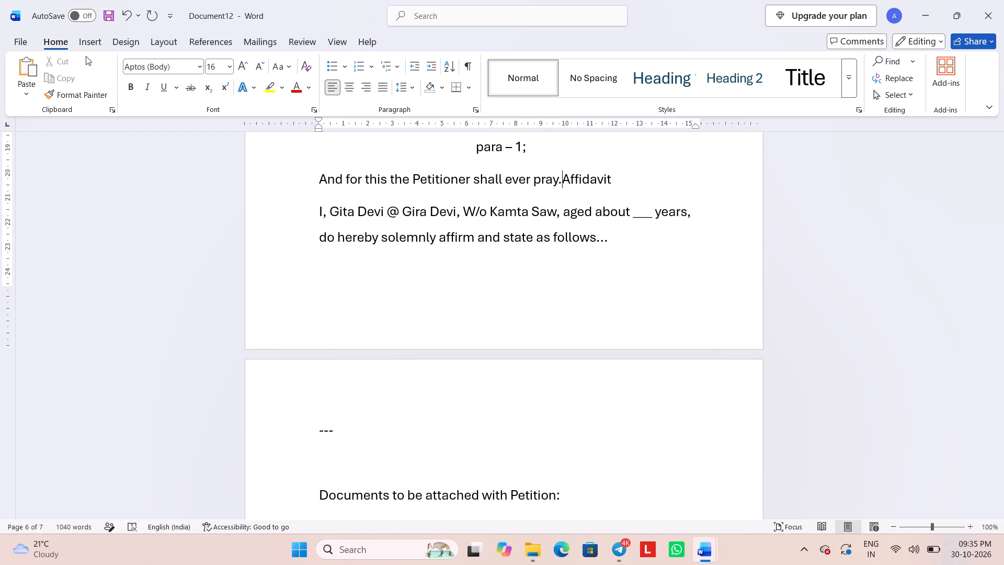
pyautogui.click(87, 42)
pyautogui.click(63, 94)
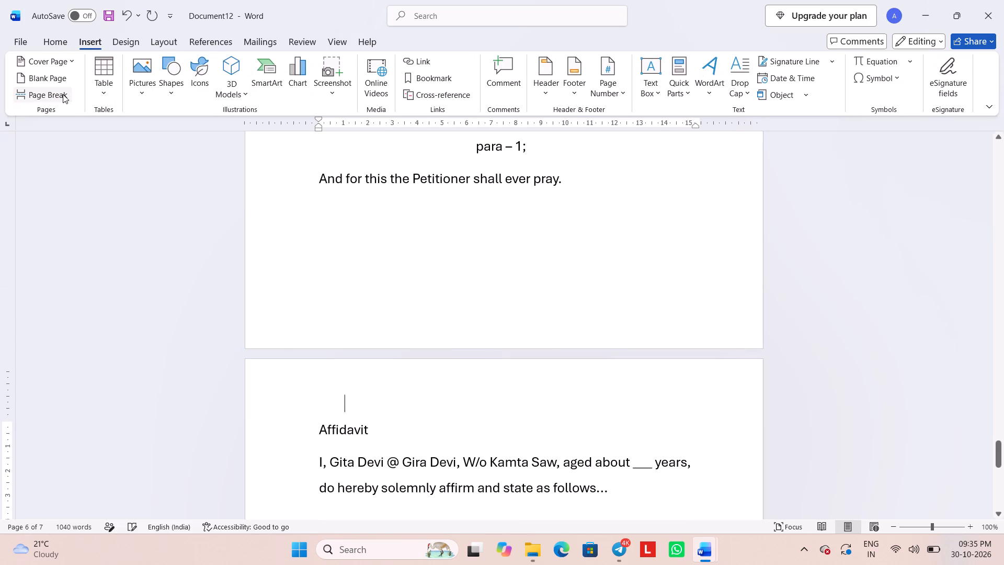
# Examine the Affidavit page and the list of documents to be attached with the petition.
pyautogui.scroll(-3, 374, 346)
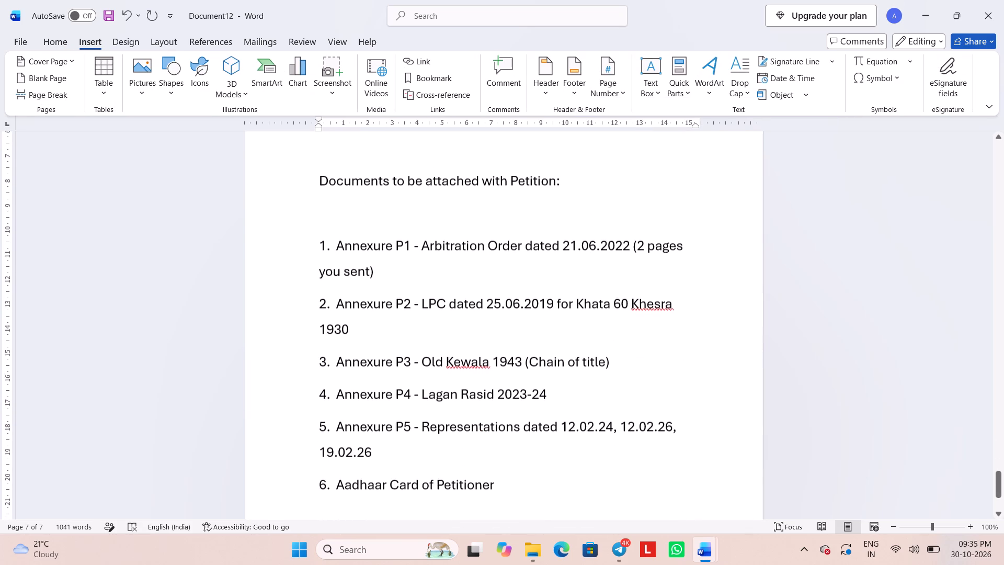
pyautogui.scroll(-2, 374, 346)
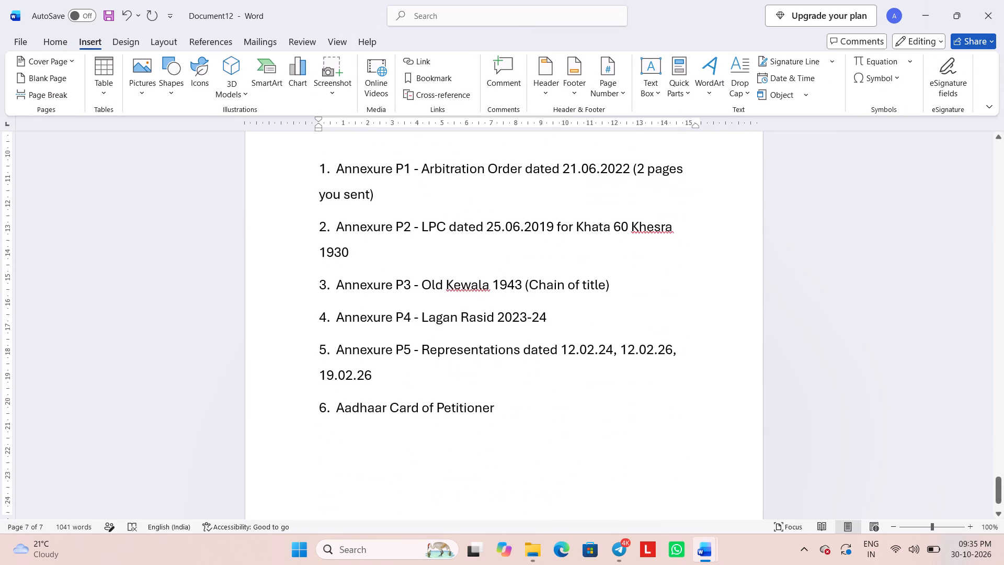
pyautogui.moveTo(537, 423); pyautogui.dragTo(299, 127)
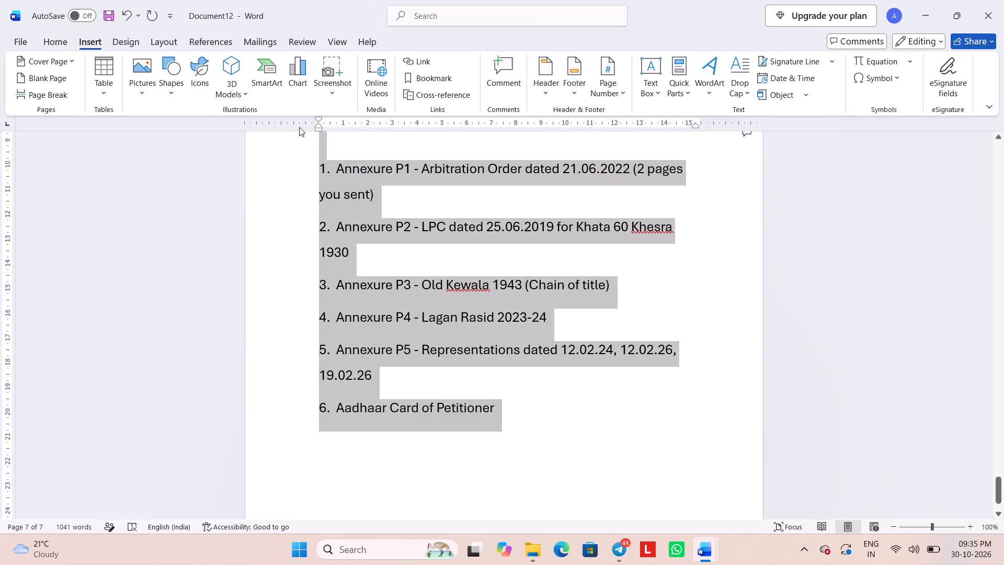
pyautogui.moveTo(299, 127); pyautogui.dragTo(281, 123)
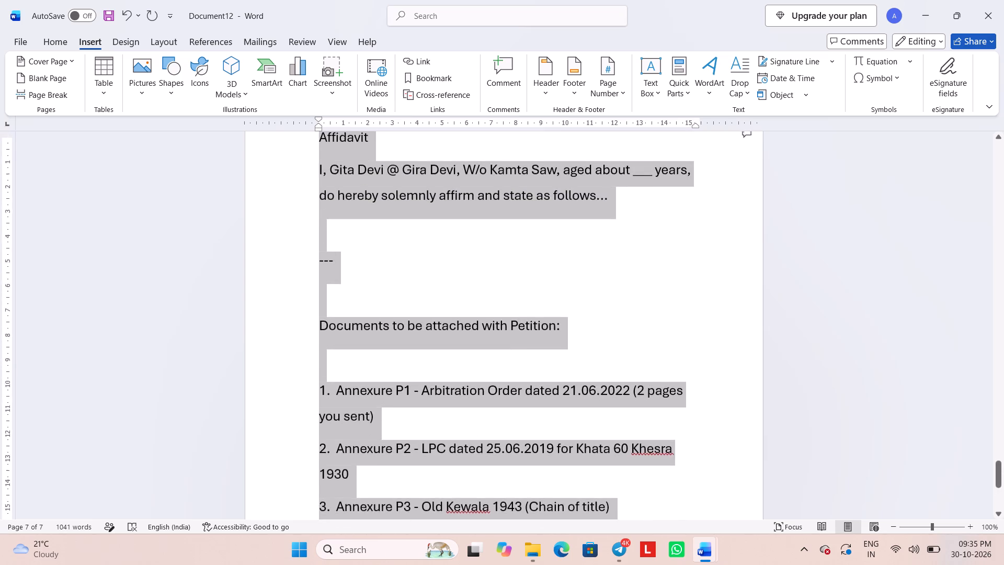
pyautogui.moveTo(281, 123); pyautogui.dragTo(323, 250)
pyautogui.click(323, 250)
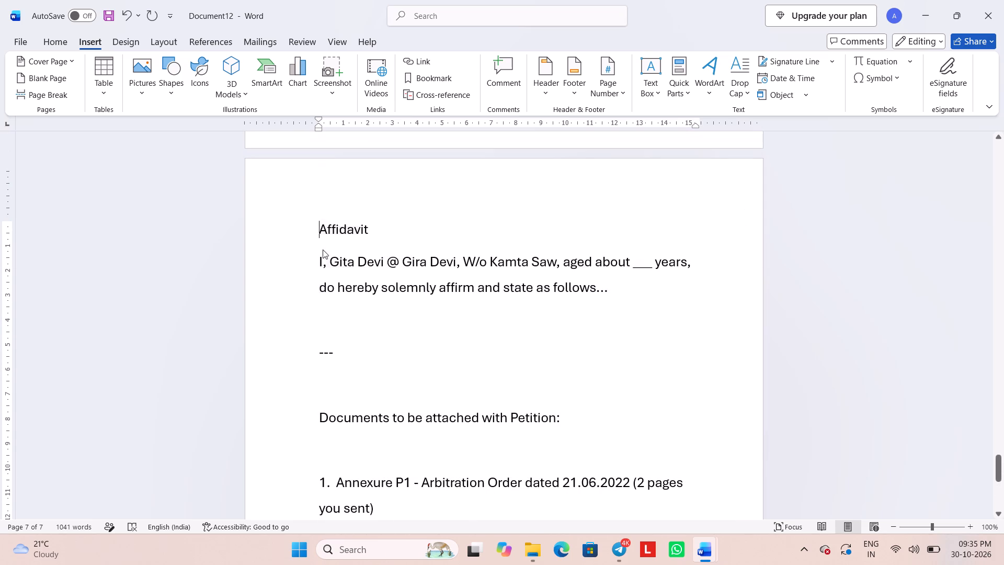
pyautogui.moveTo(631, 299); pyautogui.dragTo(447, 399)
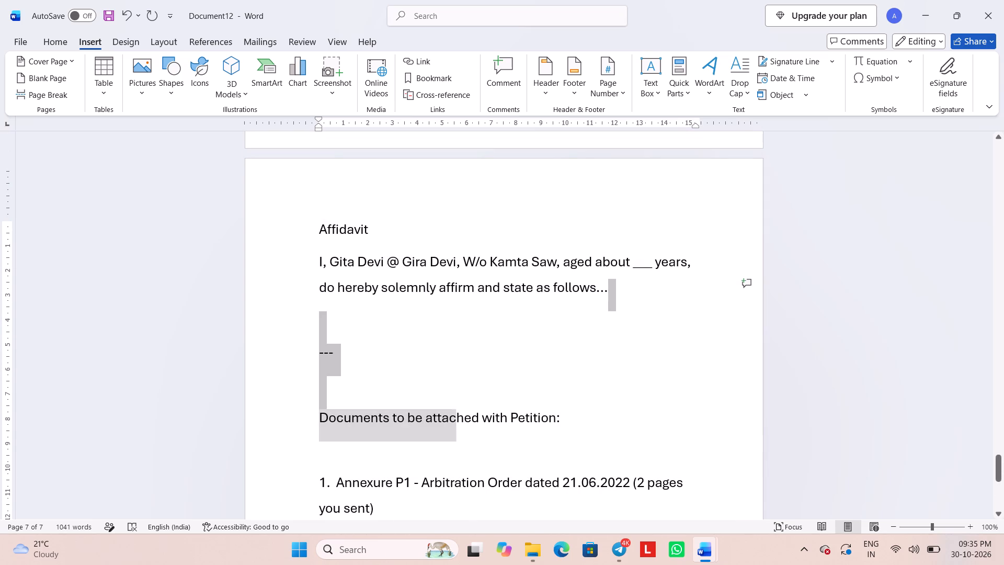
pyautogui.moveTo(447, 399); pyautogui.dragTo(432, 336)
pyautogui.click(432, 336)
# Review the petition's layout from the court heading through the relief clauses and numbered paragraphs.
pyautogui.scroll(3, 432, 336)
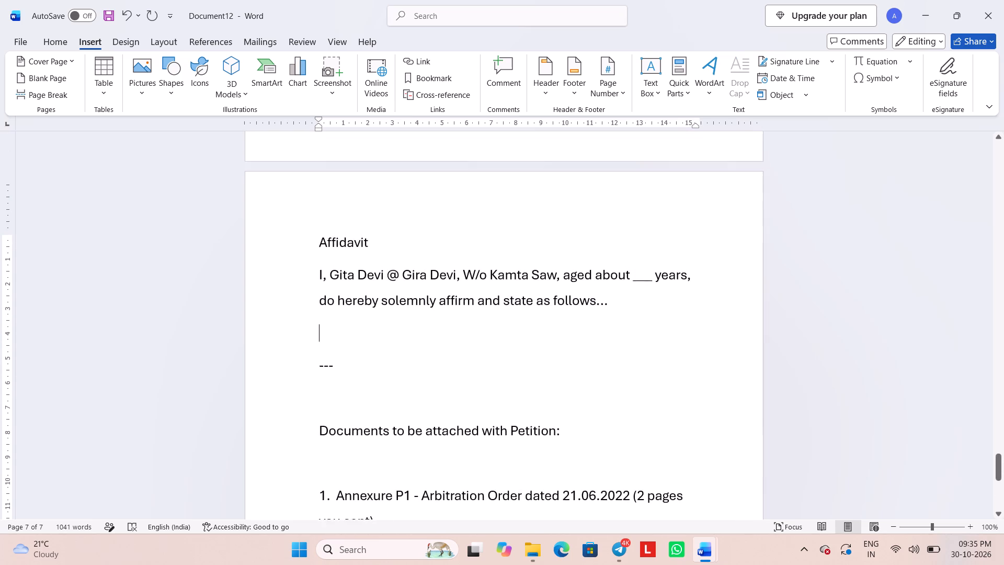
pyautogui.scroll(16, 432, 336)
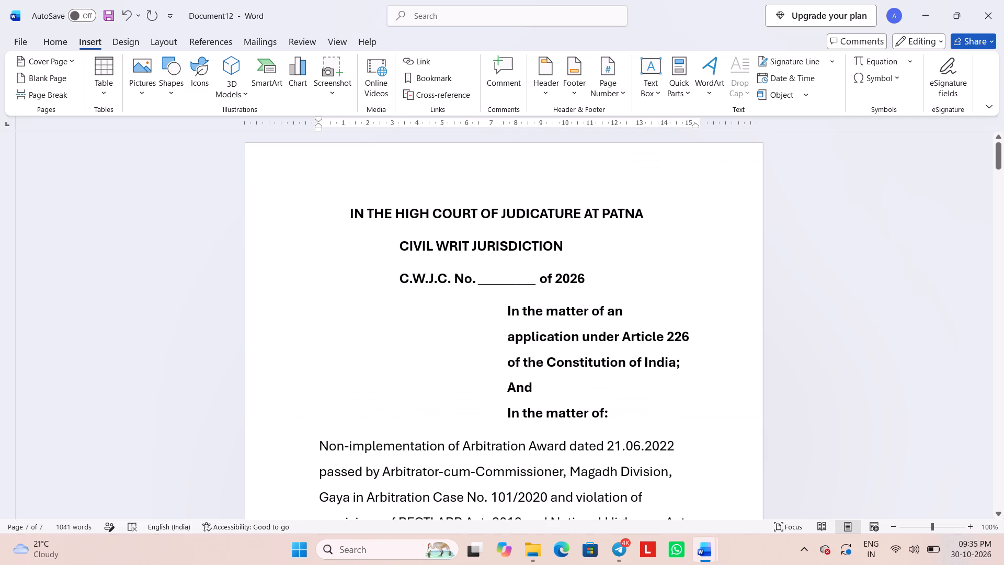
pyautogui.scroll(-14, 432, 336)
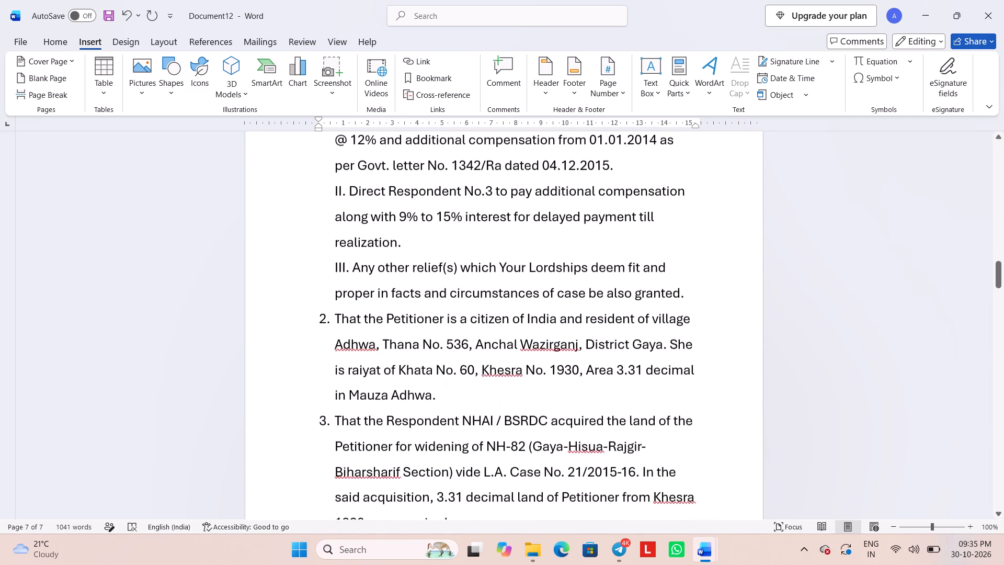
pyautogui.scroll(-13, 432, 336)
pyautogui.scroll(10, 432, 336)
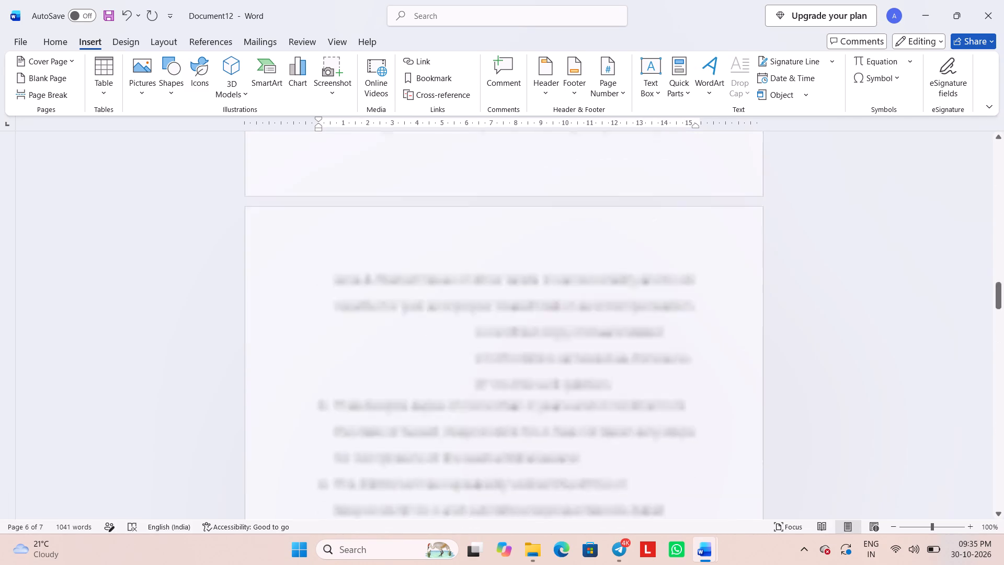
pyautogui.scroll(18, 432, 336)
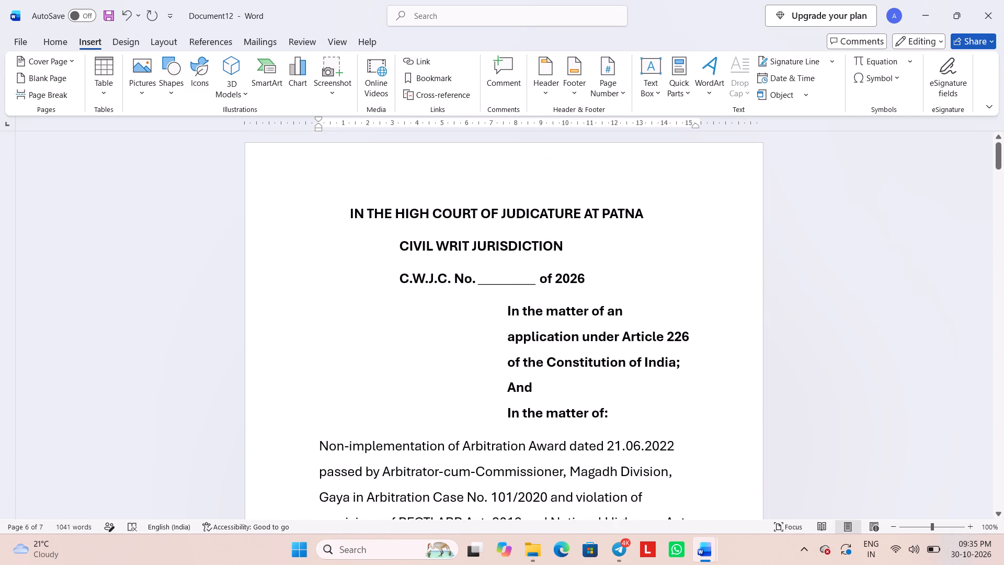